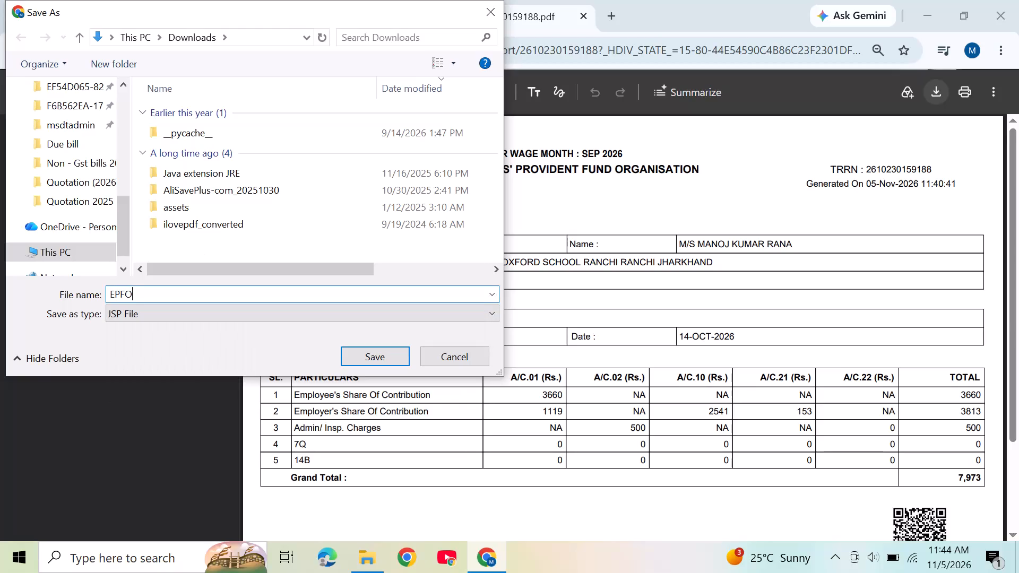
Complete the file name of the September provident fund challan download as EPFO (sept).
{"action": "key", "text": "space"}
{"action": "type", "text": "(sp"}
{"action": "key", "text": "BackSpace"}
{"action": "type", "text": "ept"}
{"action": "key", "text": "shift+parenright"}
Check the available file types for the challan download and keep JSP File.
{"action": "left_click", "coordinate": [220, 312]}
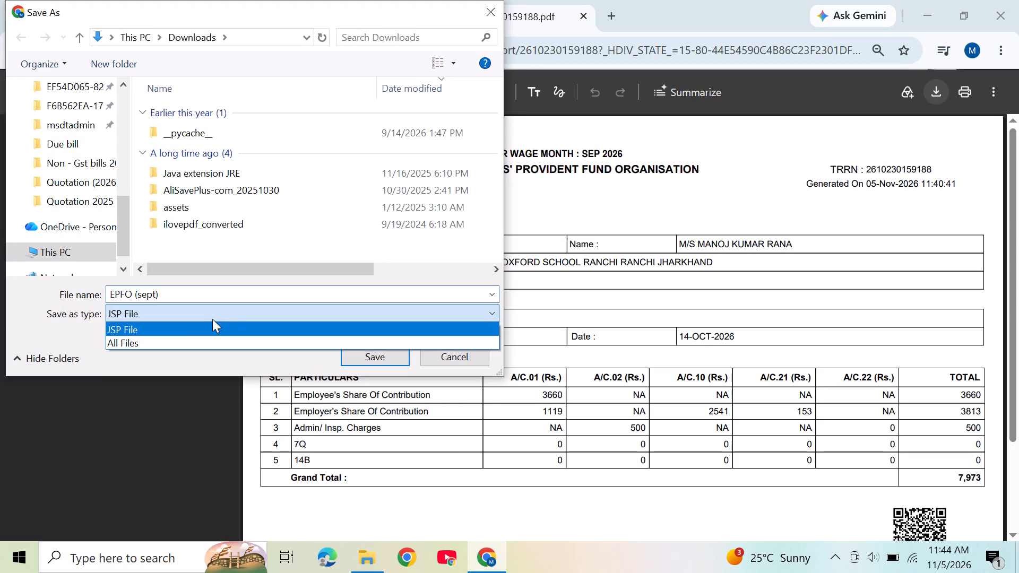
{"action": "left_click", "coordinate": [210, 320]}
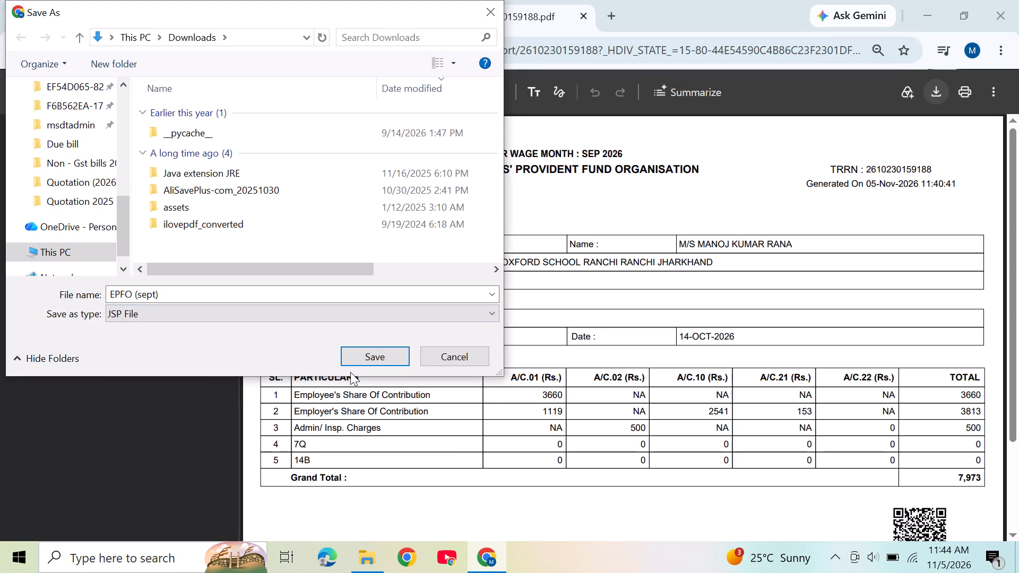
Choose the Downloads folder as the save location for the EPFO (sept) file.
{"action": "scroll", "coordinate": [79, 134], "scroll_direction": "up", "scroll_amount": 6}
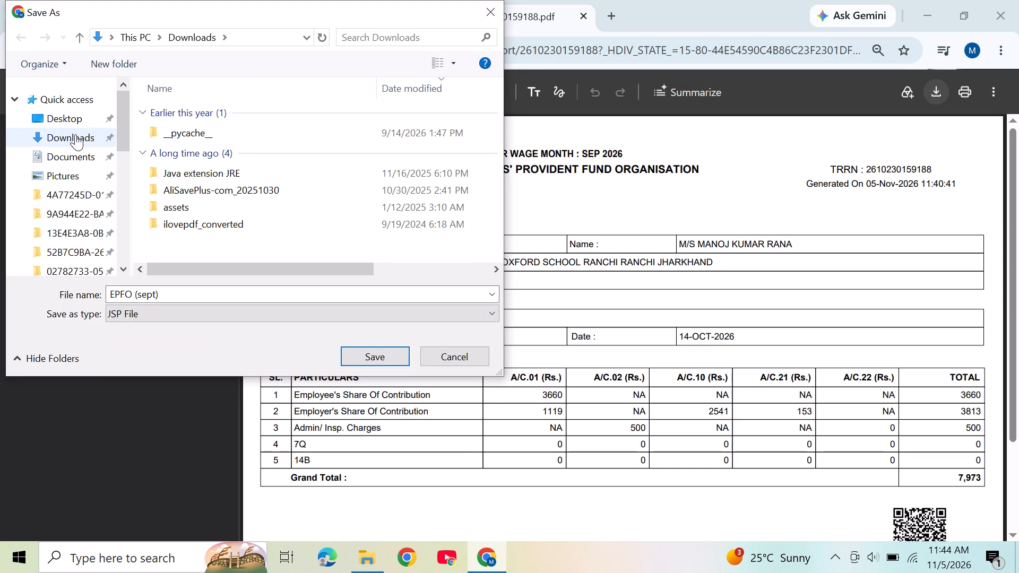
{"action": "left_click", "coordinate": [72, 134]}
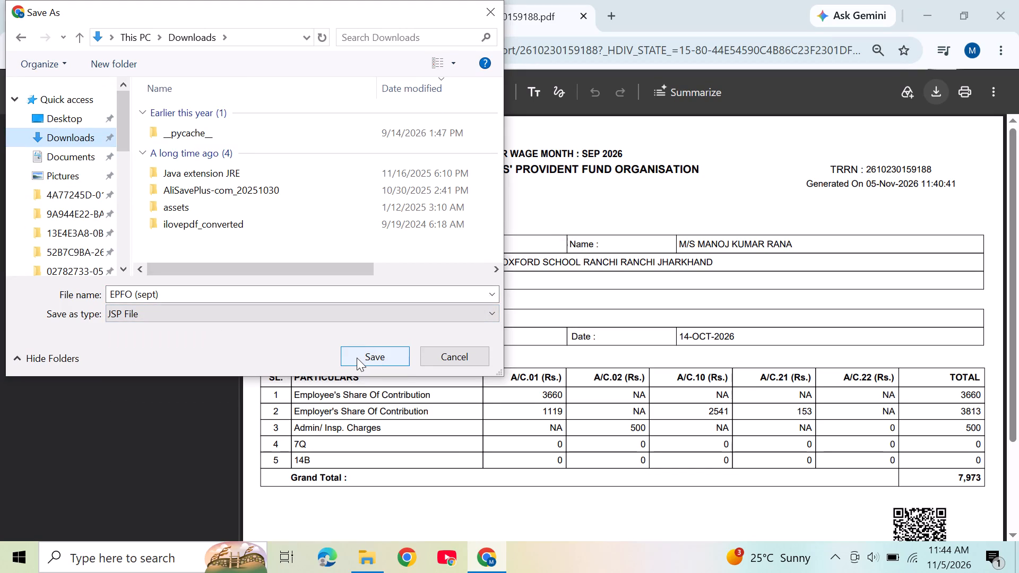
{"action": "left_click", "coordinate": [84, 133]}
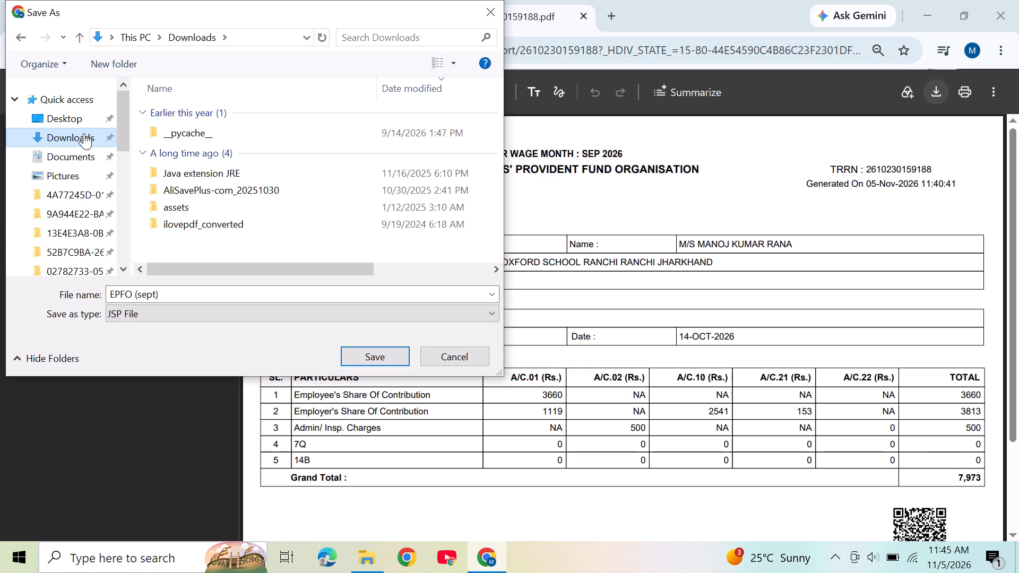
{"action": "double_click", "coordinate": [84, 133]}
{"action": "left_click", "coordinate": [85, 180]}
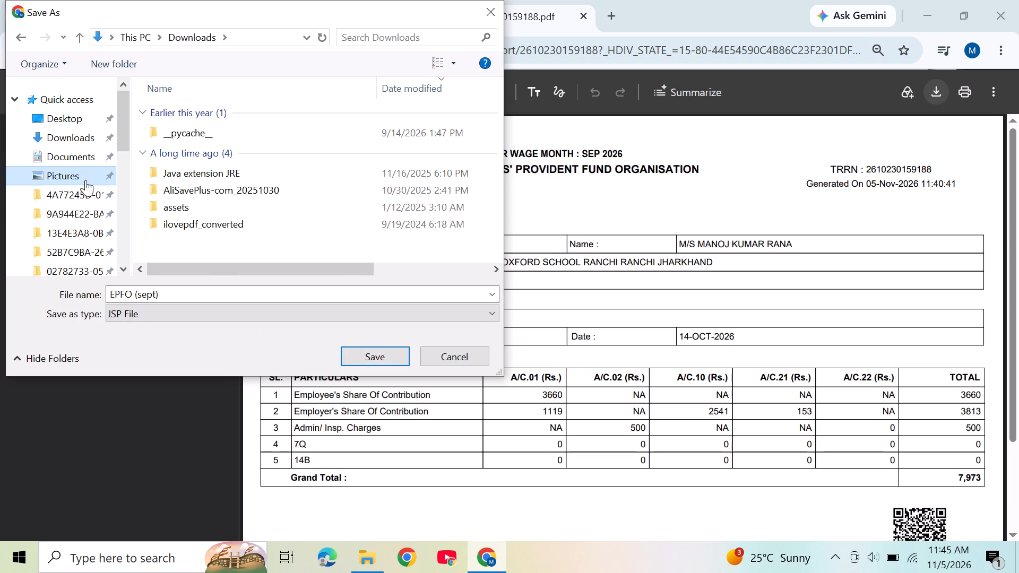
{"action": "left_click", "coordinate": [73, 141]}
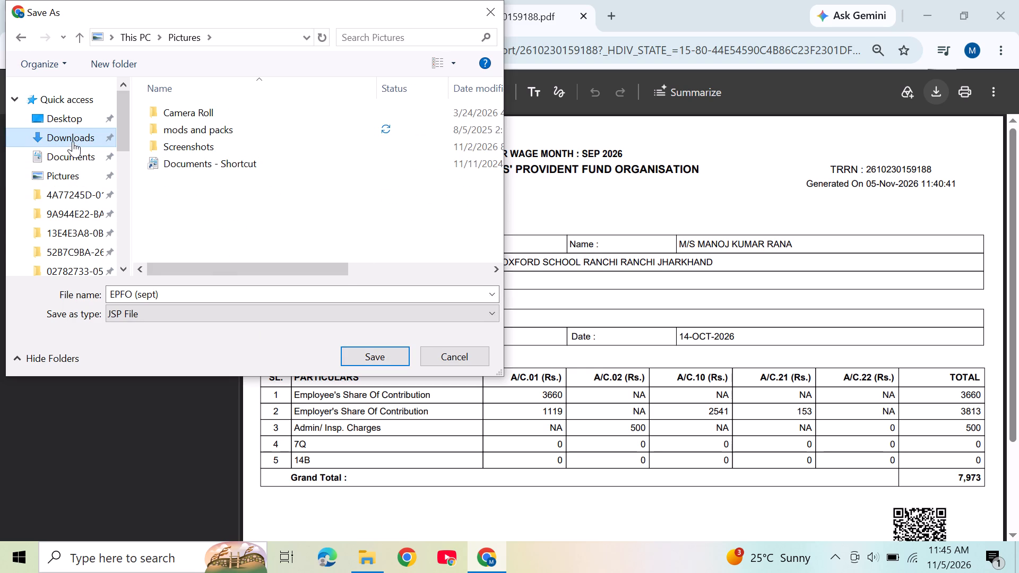
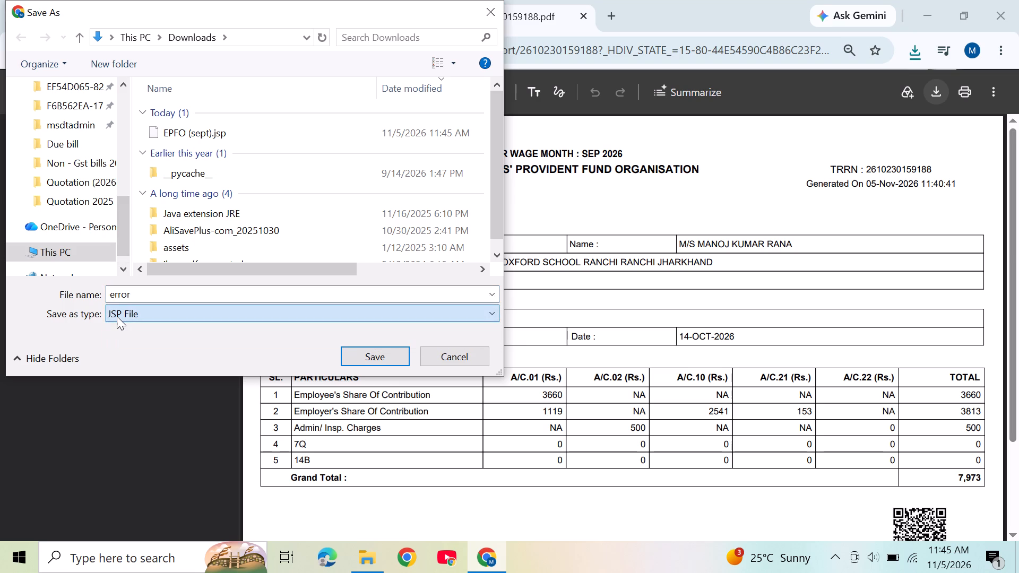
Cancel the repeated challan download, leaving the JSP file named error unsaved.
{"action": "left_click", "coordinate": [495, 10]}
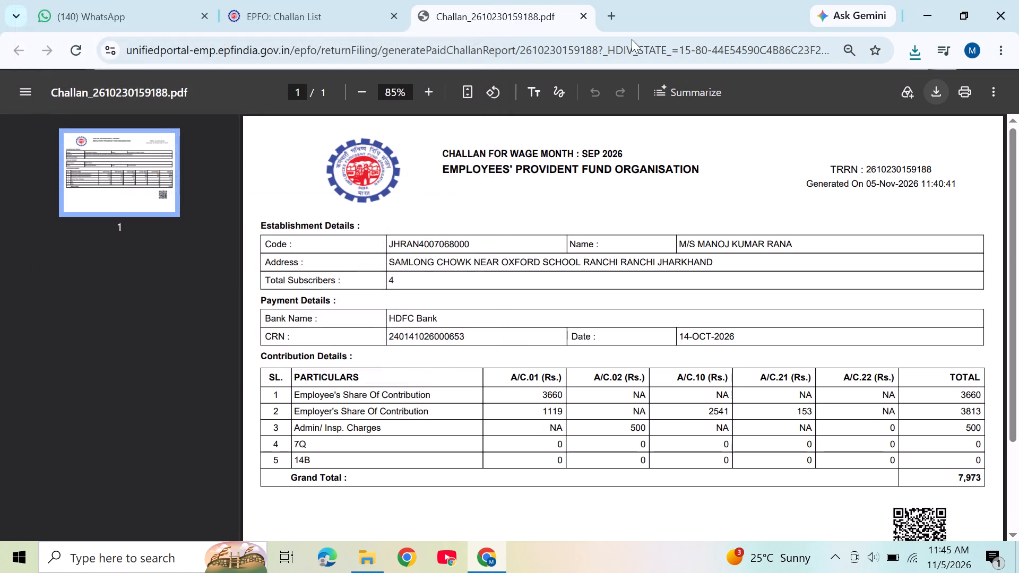
Check the document properties of the September challan PDF.
{"action": "left_click", "coordinate": [994, 85]}
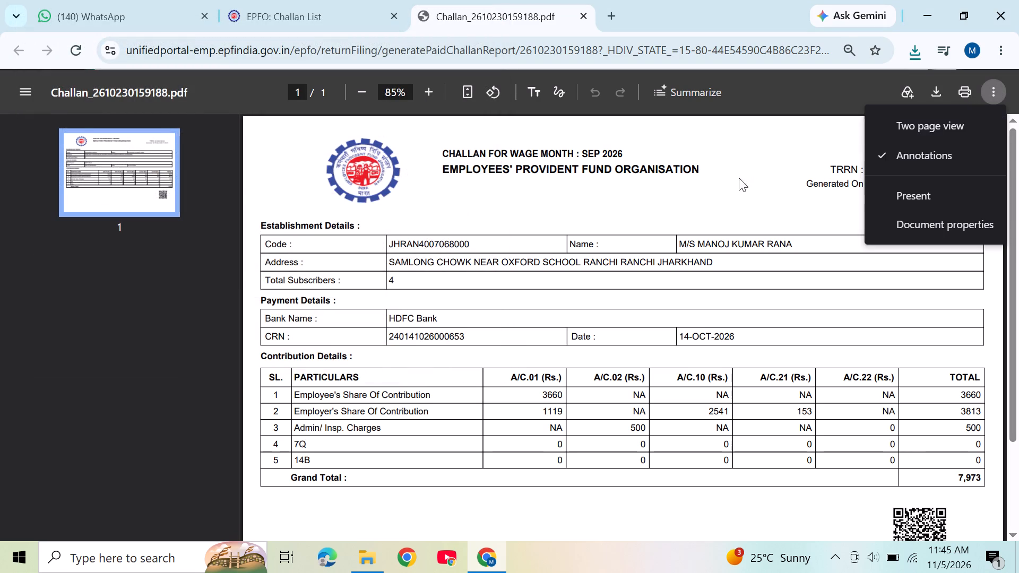
{"action": "left_click", "coordinate": [905, 218]}
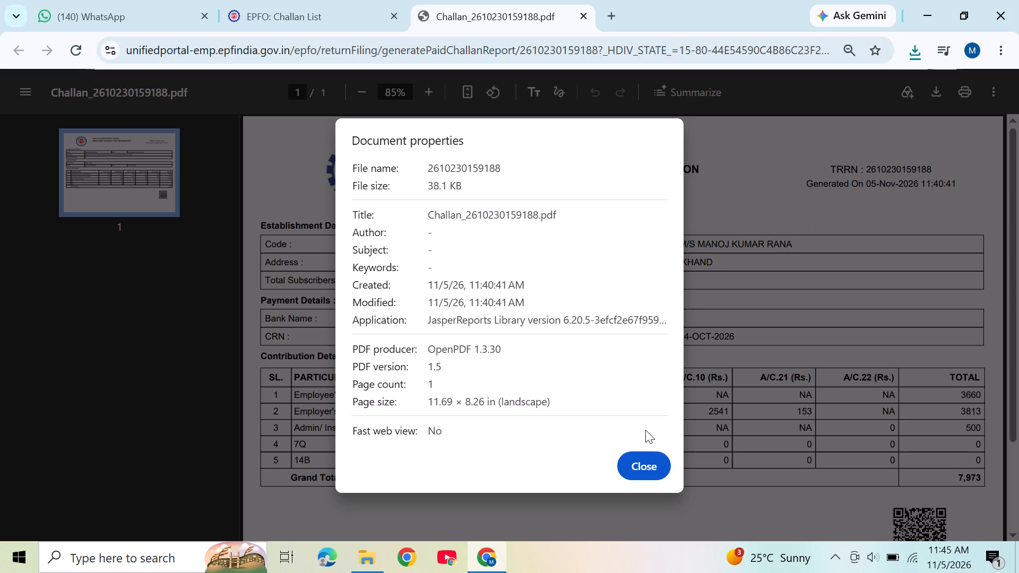
{"action": "left_click", "coordinate": [629, 458]}
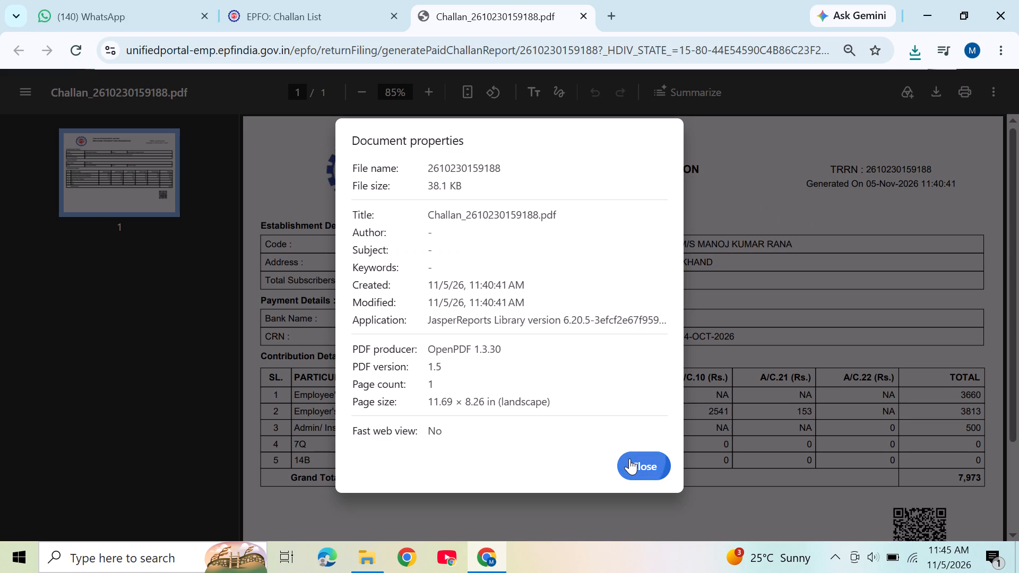
Hide the page thumbnails beside the challan PDF.
{"action": "left_click", "coordinate": [25, 95]}
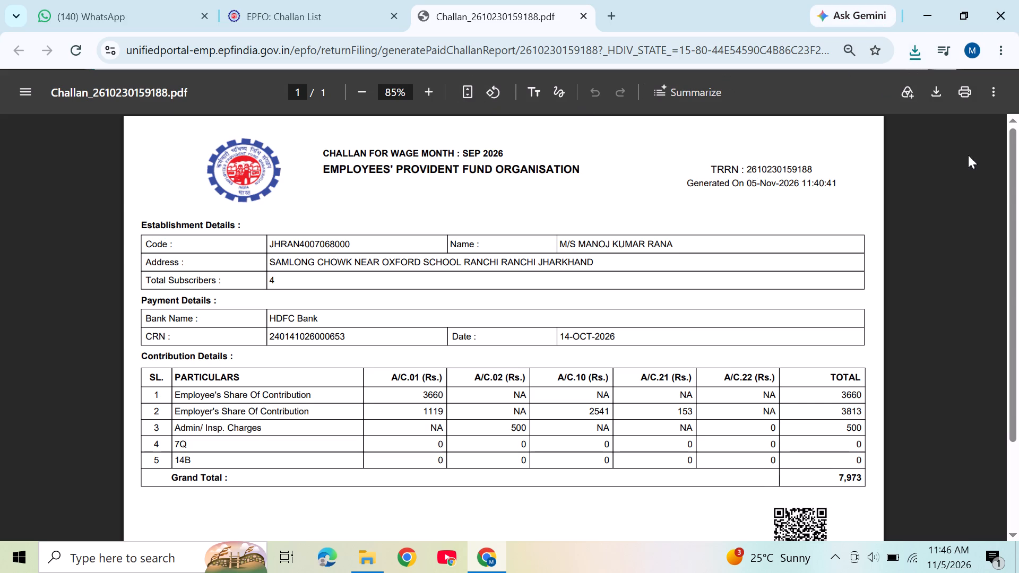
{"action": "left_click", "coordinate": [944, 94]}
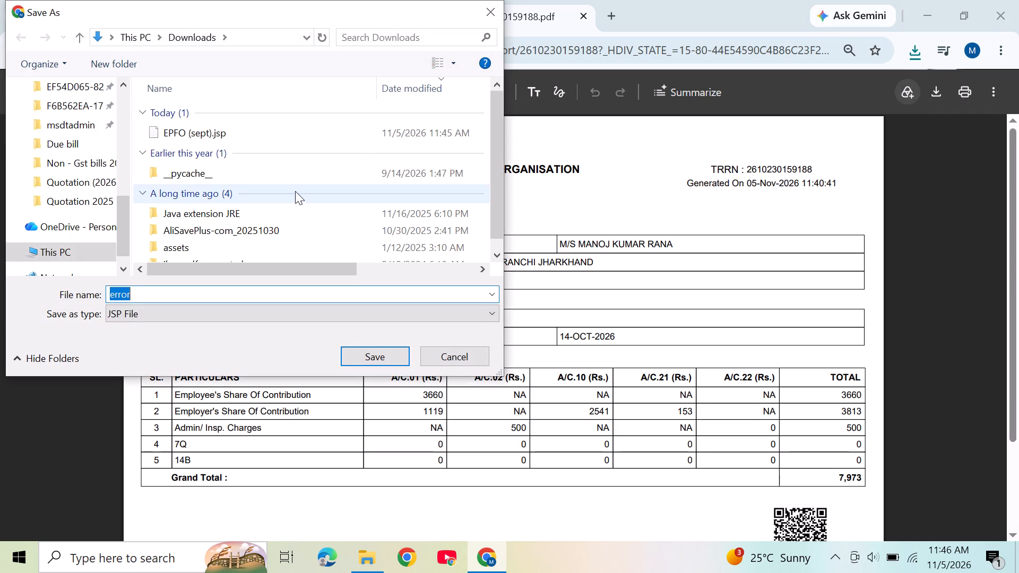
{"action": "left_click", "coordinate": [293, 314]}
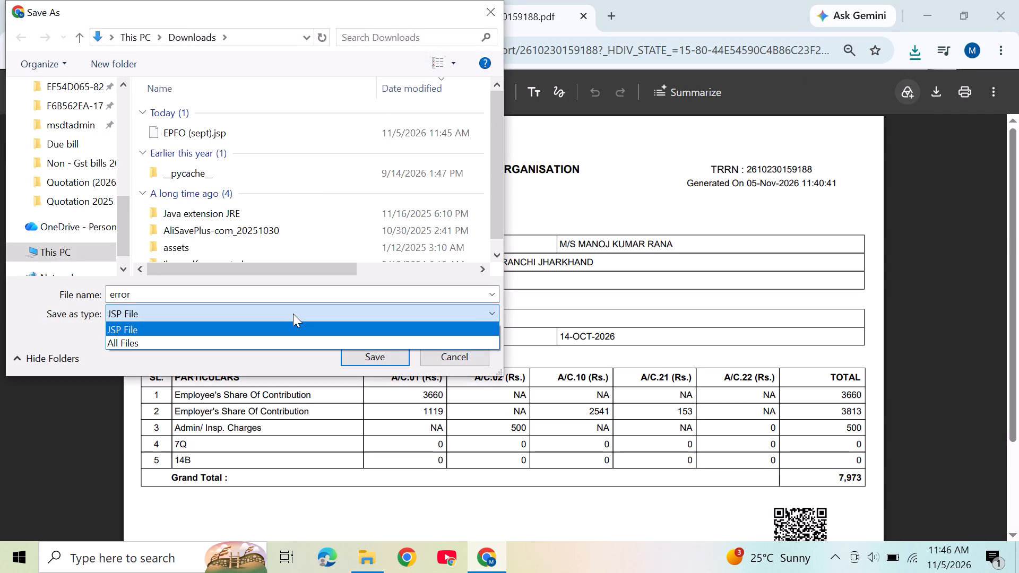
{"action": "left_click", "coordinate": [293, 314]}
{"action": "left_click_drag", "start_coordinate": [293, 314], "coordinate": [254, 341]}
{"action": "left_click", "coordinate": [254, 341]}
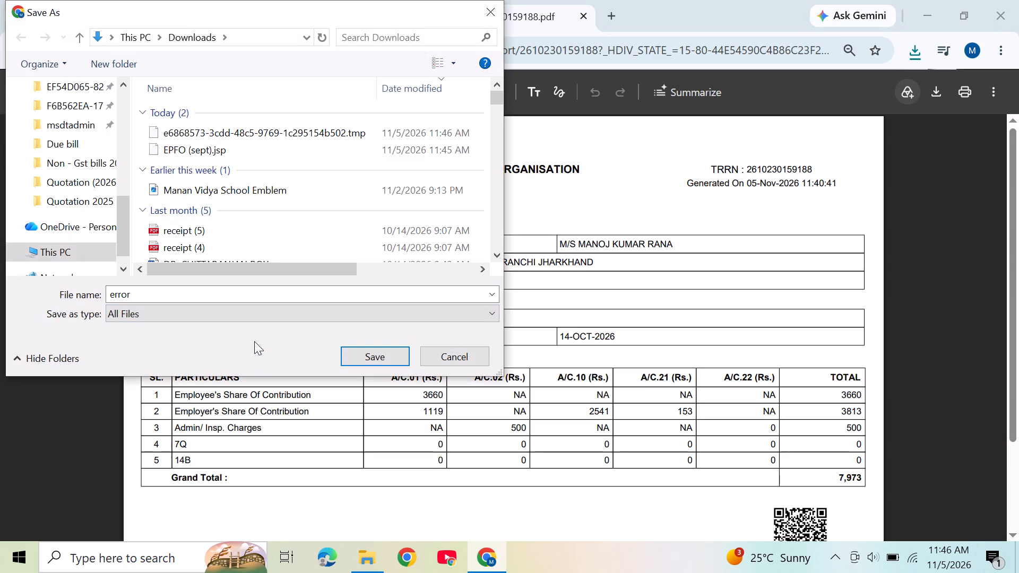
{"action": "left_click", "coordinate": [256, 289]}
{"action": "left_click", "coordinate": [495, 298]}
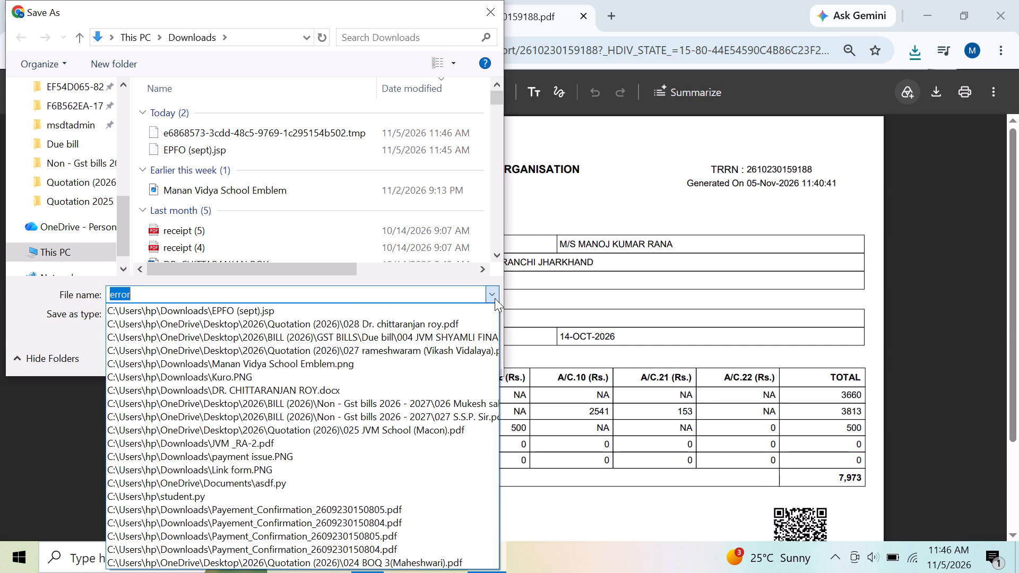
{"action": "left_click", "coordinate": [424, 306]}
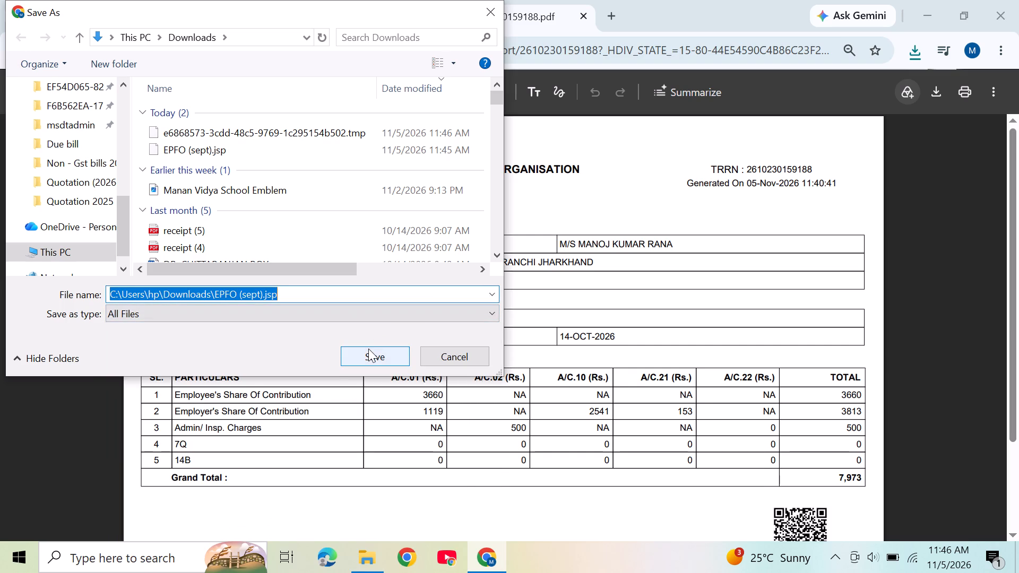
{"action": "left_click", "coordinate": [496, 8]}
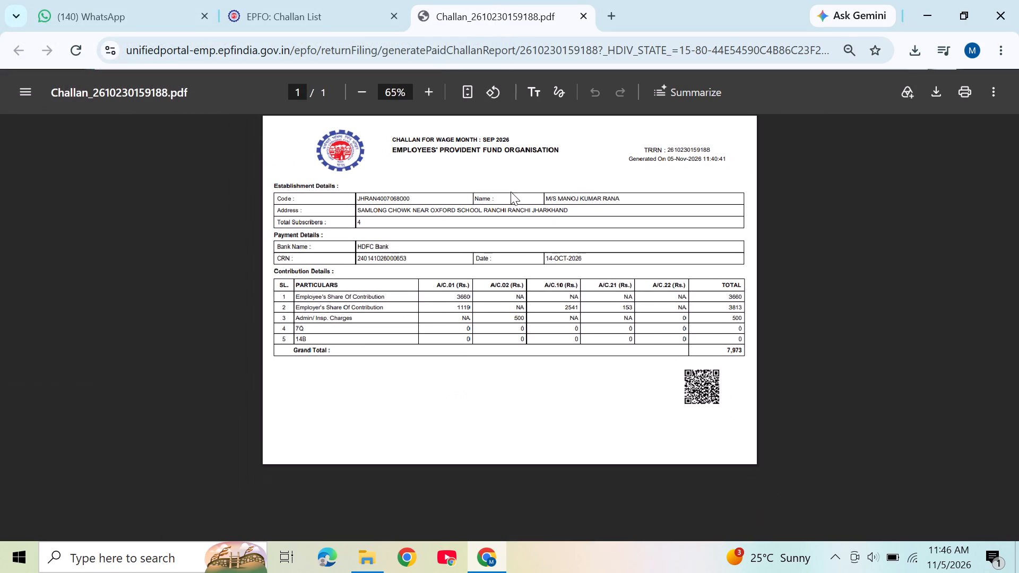
Delete the downloaded EPFO (sept).jsp file from the Downloads folder and return to the challan PDF.
{"action": "scroll", "coordinate": [511, 192], "scroll_direction": "up", "scroll_amount": 1}
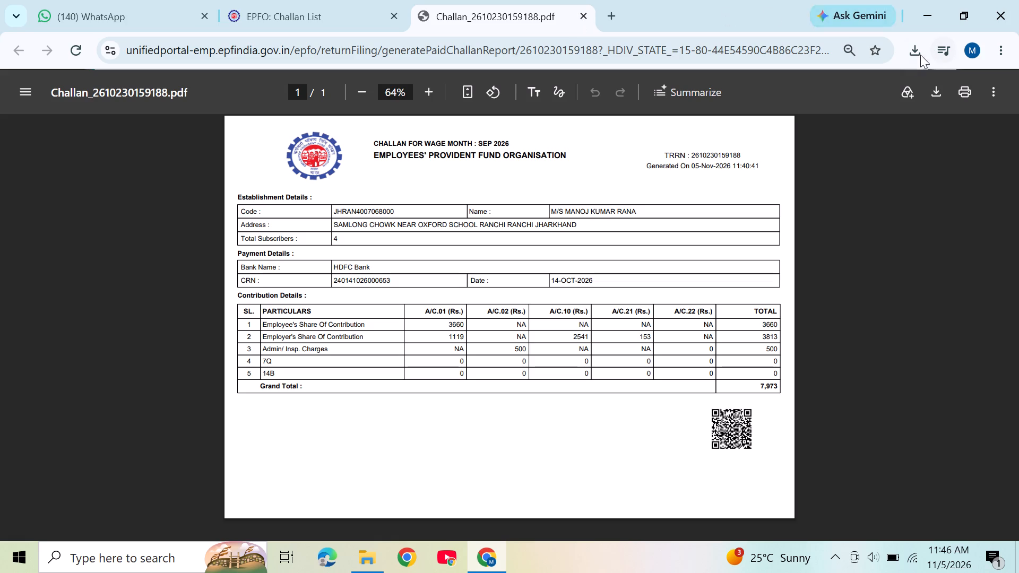
{"action": "left_click", "coordinate": [908, 59]}
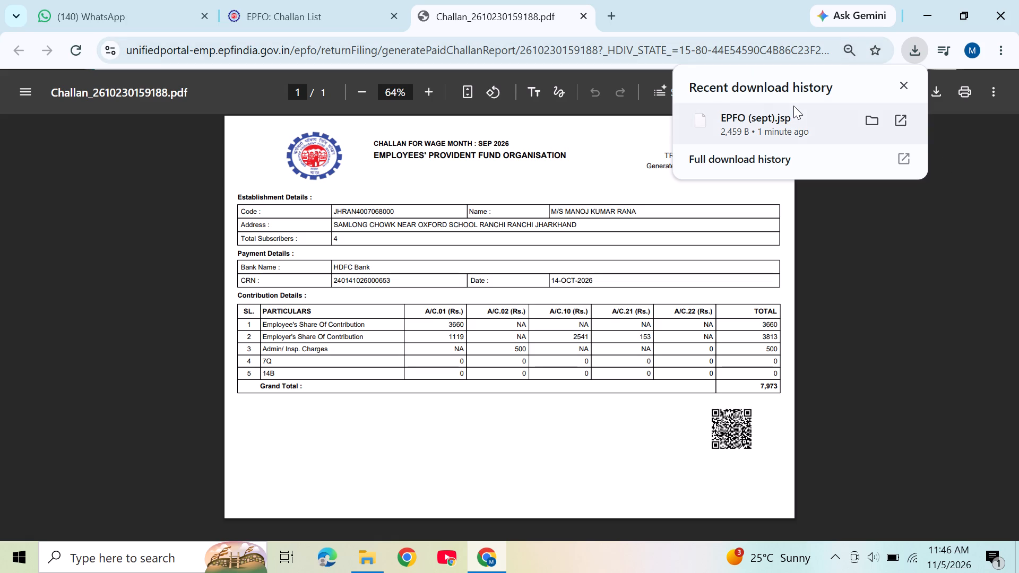
{"action": "left_click", "coordinate": [867, 119]}
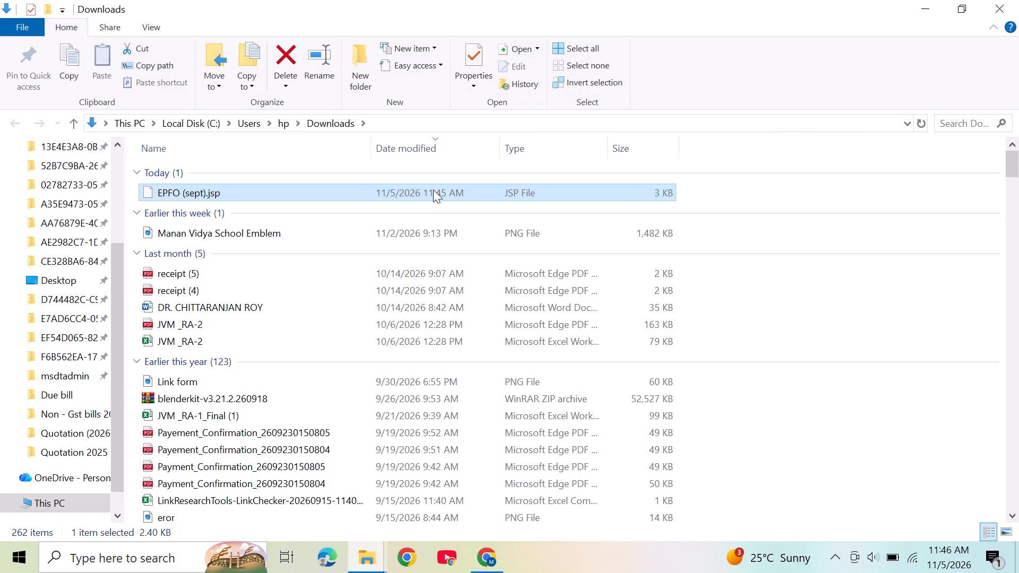
{"action": "key", "text": "Delete"}
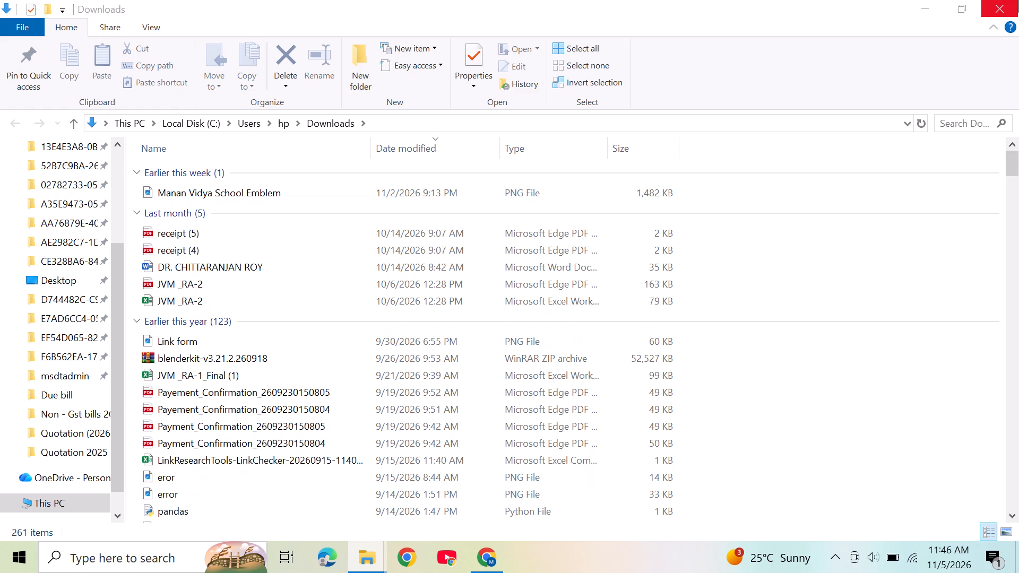
{"action": "left_click", "coordinate": [1018, 0]}
Capture the whole September challan page as a rectangular screenshot with Snipping Tool.
{"action": "scroll", "coordinate": [460, 245], "scroll_direction": "up", "scroll_amount": 1}
{"action": "left_click", "coordinate": [106, 572]}
{"action": "type", "text": "sn"}
{"action": "key", "text": "Return"}
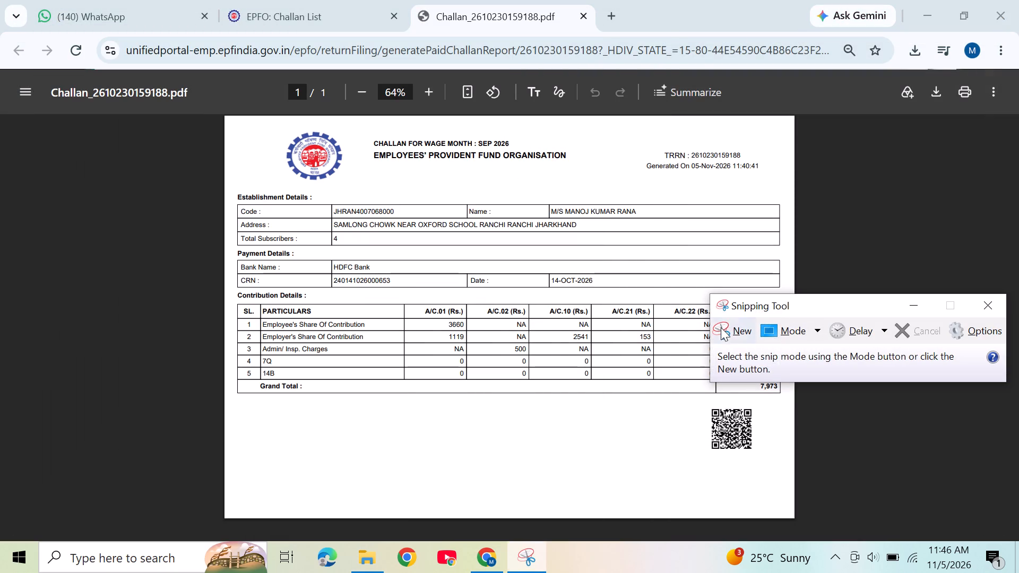
{"action": "left_click", "coordinate": [721, 327]}
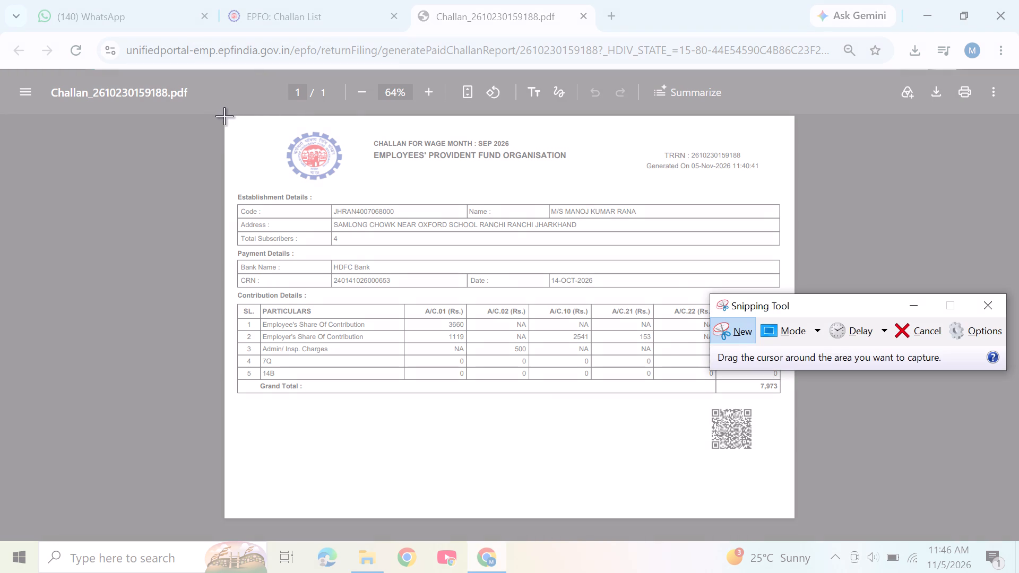
{"action": "left_click_drag", "start_coordinate": [224, 116], "coordinate": [705, 497]}
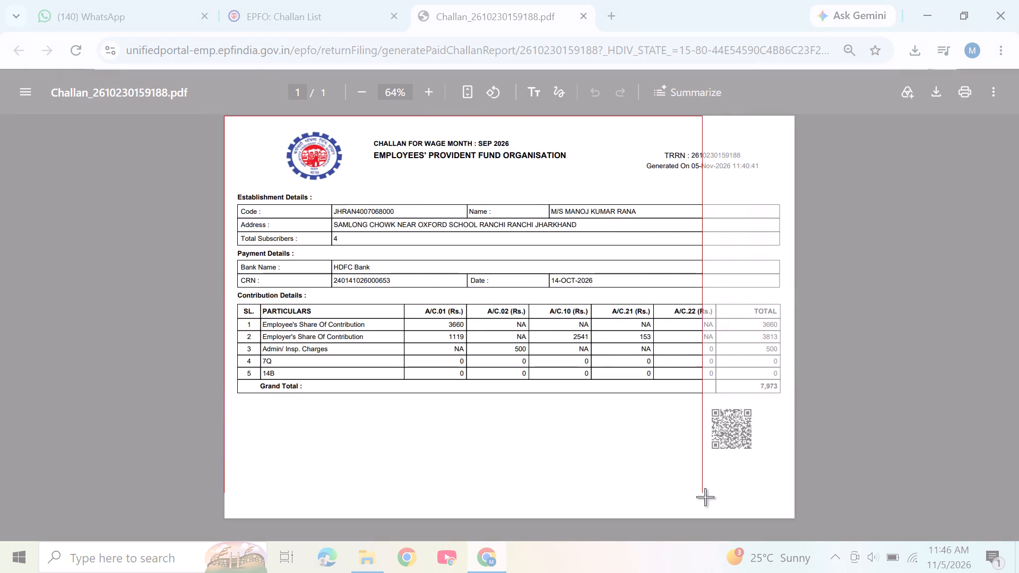
{"action": "left_click_drag", "start_coordinate": [705, 497], "coordinate": [790, 515]}
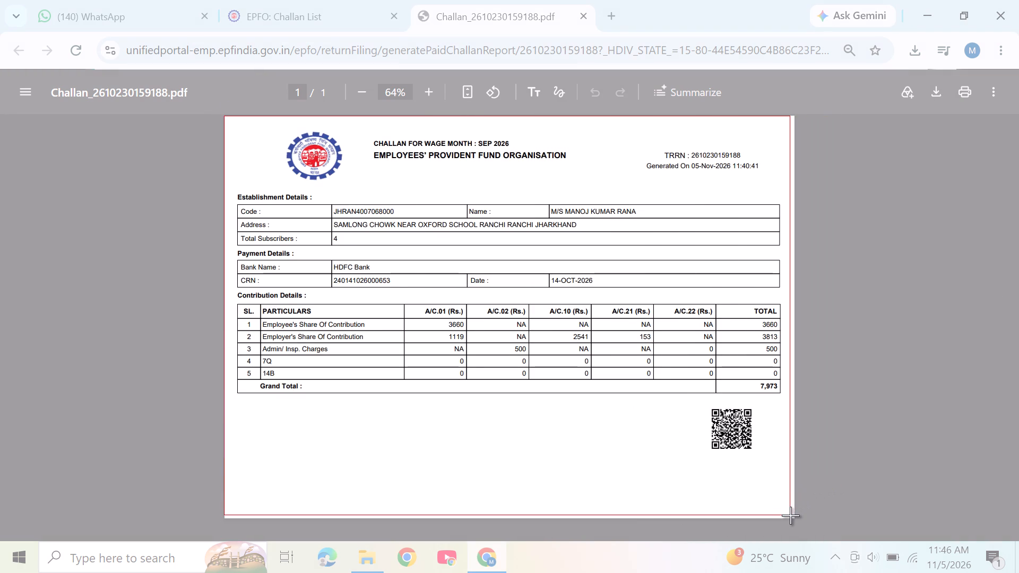
{"action": "left_click_drag", "start_coordinate": [790, 515], "coordinate": [793, 518]}
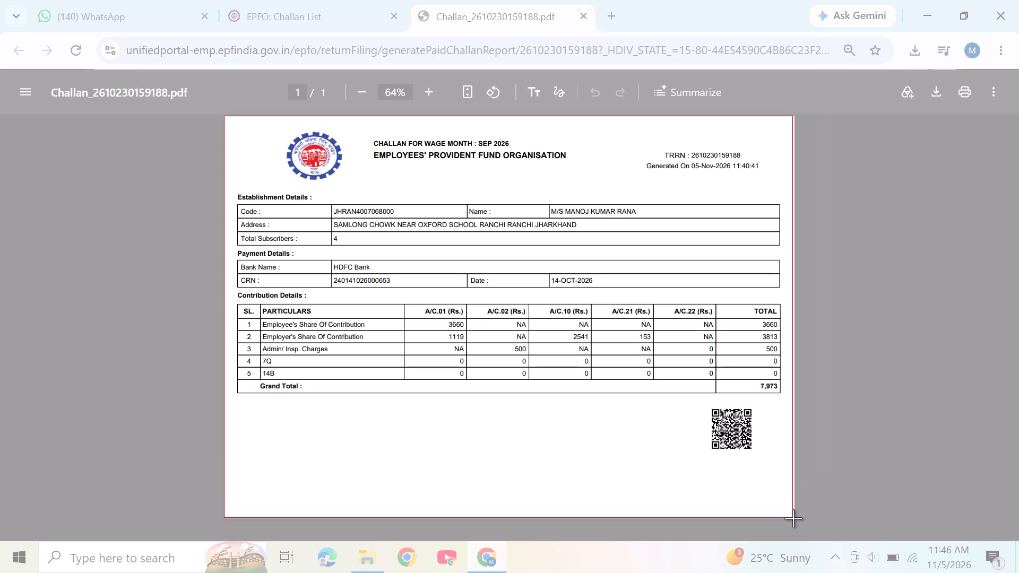
{"action": "left_click_drag", "start_coordinate": [793, 518], "coordinate": [795, 519]}
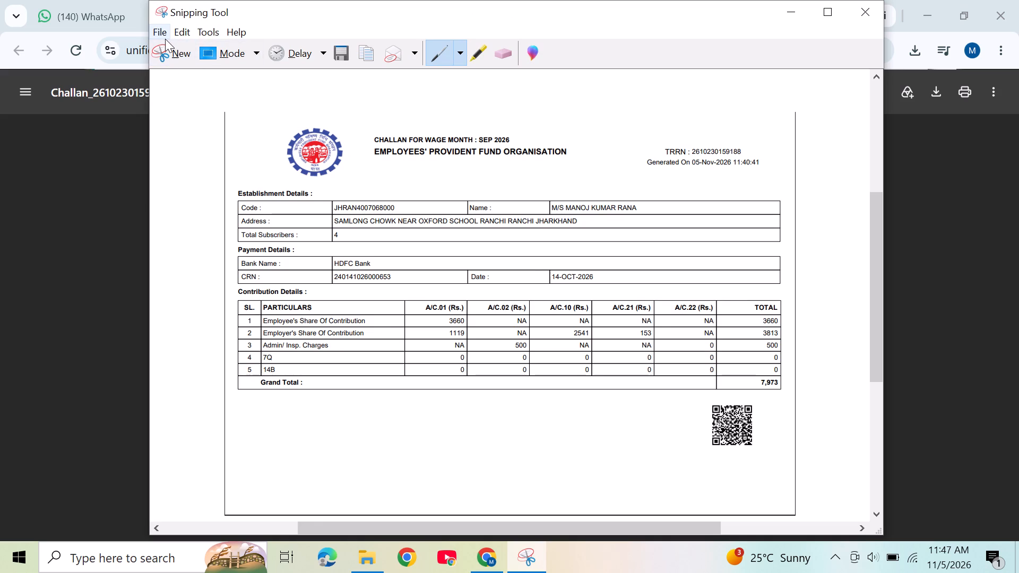
Save the challan snip in the Downloads folder as a PNG named EPFO(sept) and minimise Snipping Tool.
{"action": "key", "text": "ctrl+s"}
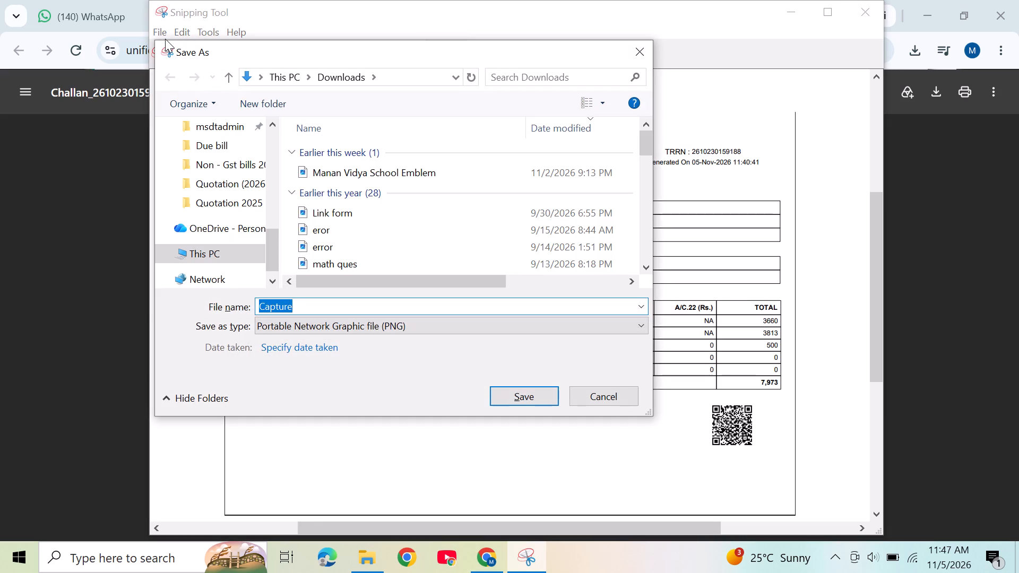
{"action": "type", "text": "EPFO"}
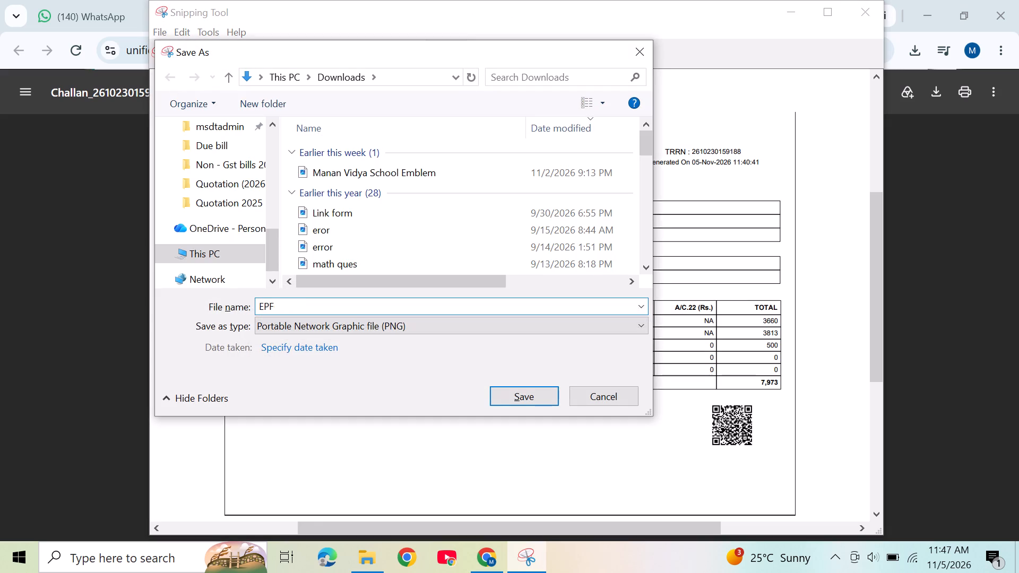
{"action": "type", "text": "(sept)"}
{"action": "left_click", "coordinate": [449, 331]}
{"action": "left_click", "coordinate": [449, 331]}
{"action": "left_click", "coordinate": [449, 331]}
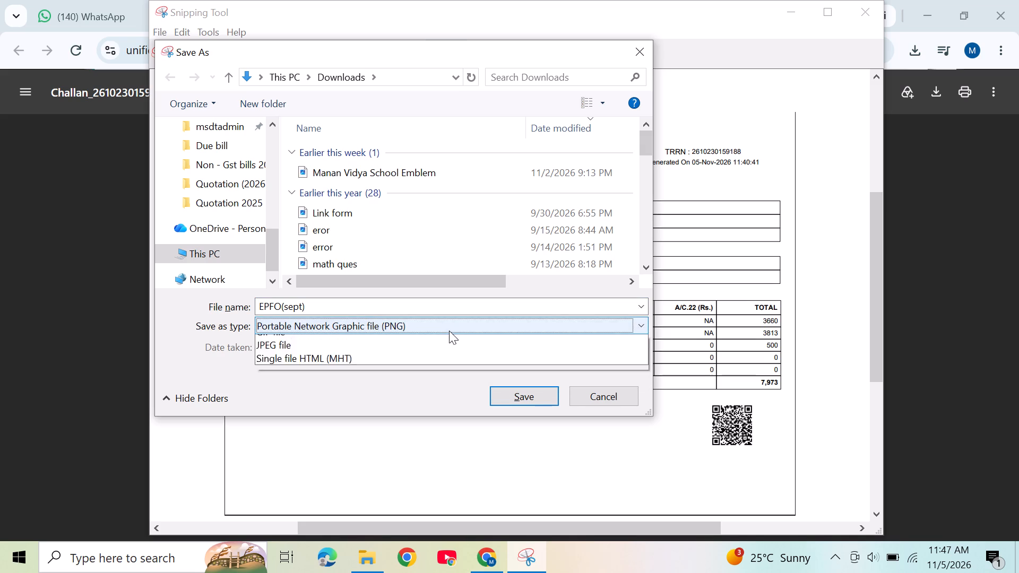
{"action": "left_click", "coordinate": [449, 331]}
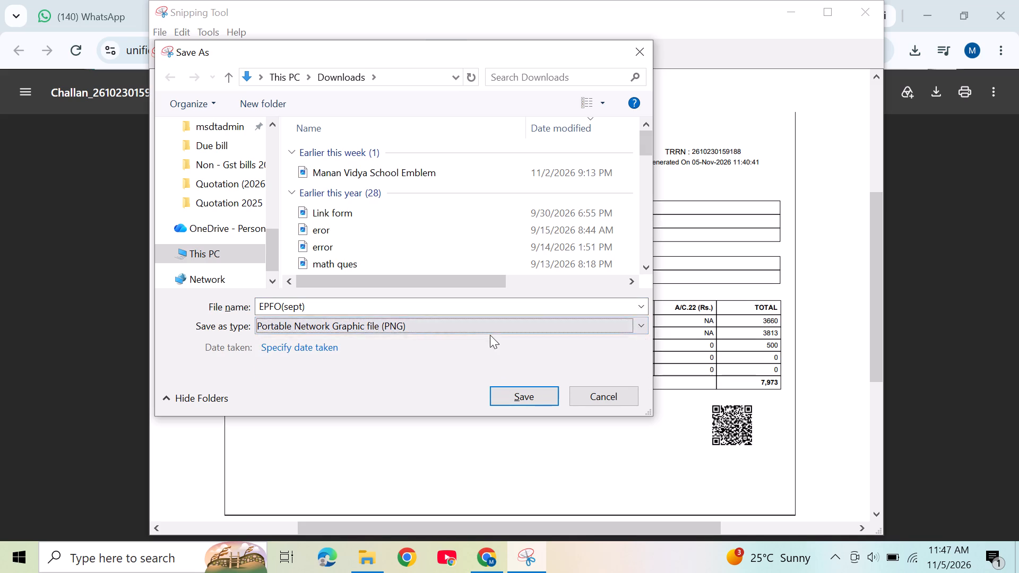
{"action": "left_click", "coordinate": [488, 332]}
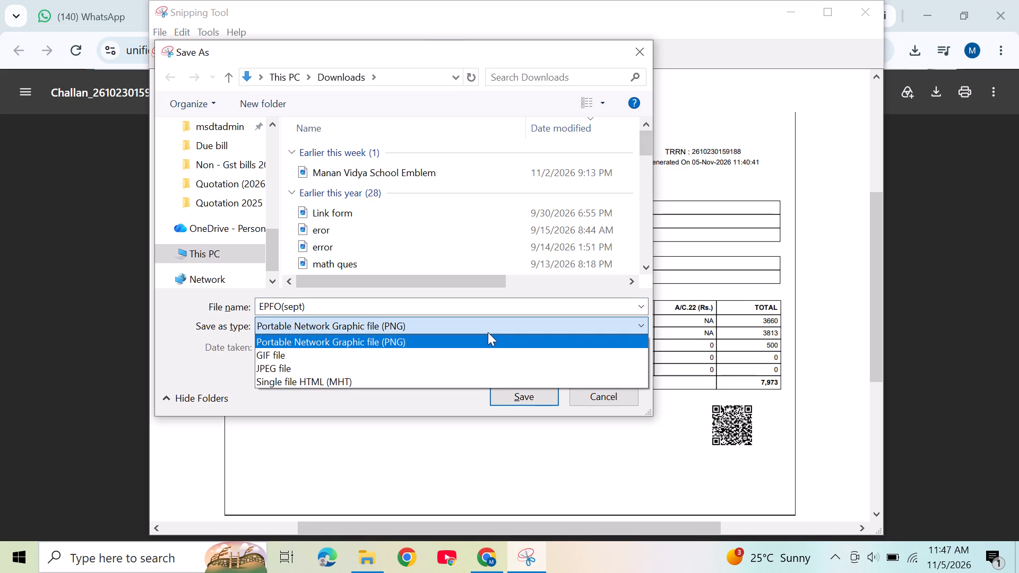
{"action": "left_click", "coordinate": [482, 332]}
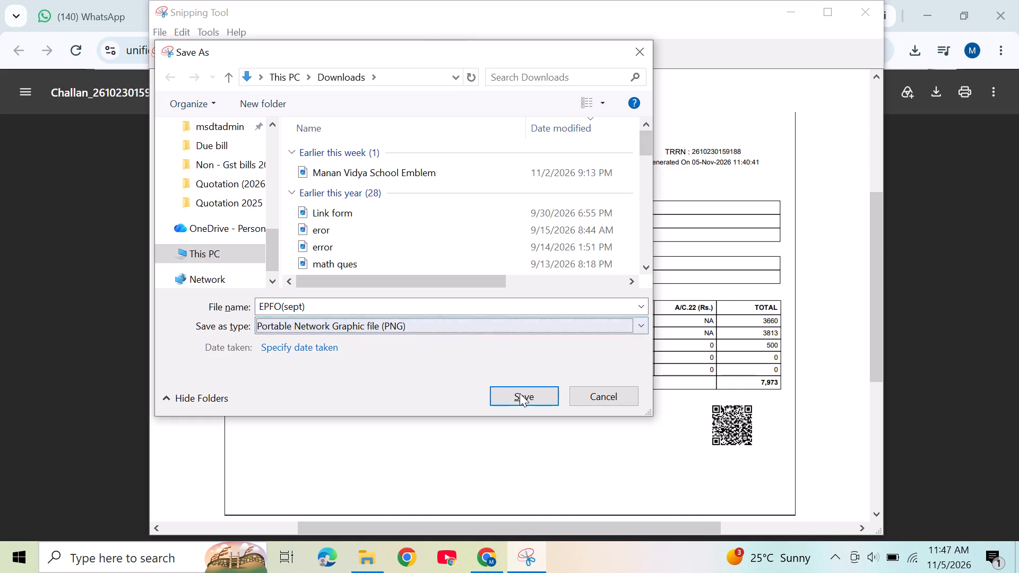
{"action": "left_click", "coordinate": [520, 394]}
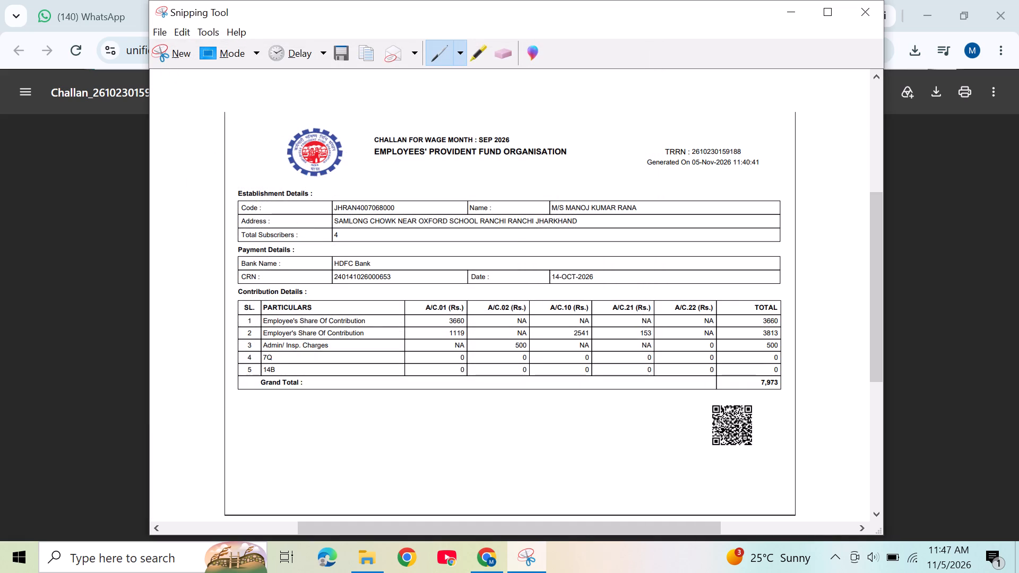
{"action": "left_click", "coordinate": [802, 8]}
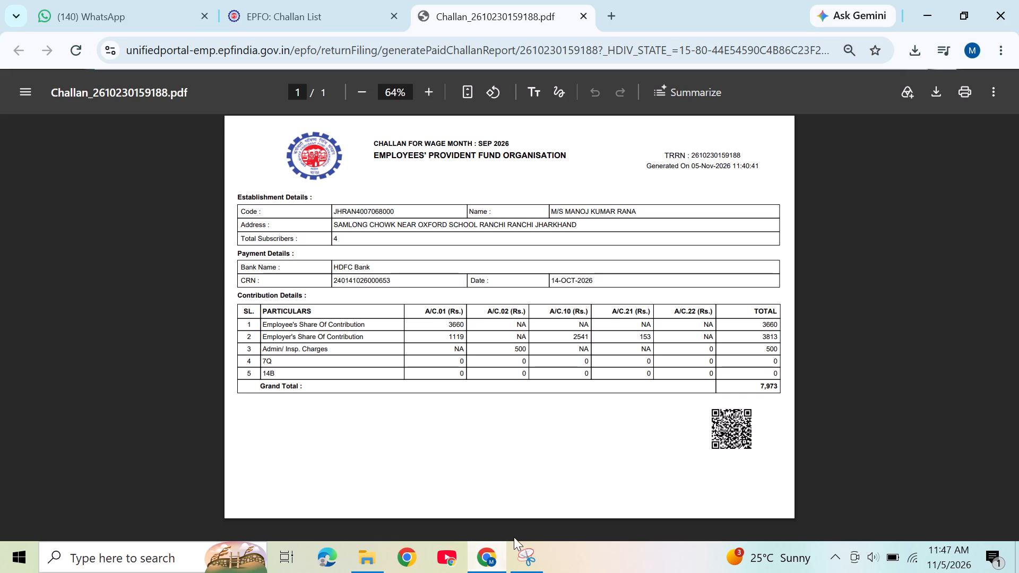
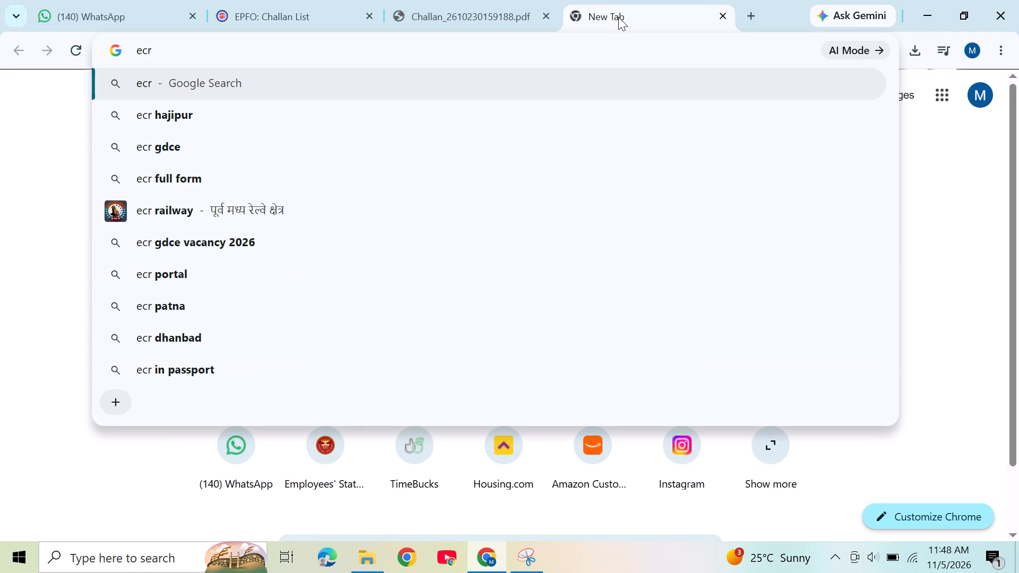
Search Google for "ecr", refine the search to "ecr of EPFO", and open the linked Employees' Provident Fund Organisation page.
{"action": "key", "text": "Return"}
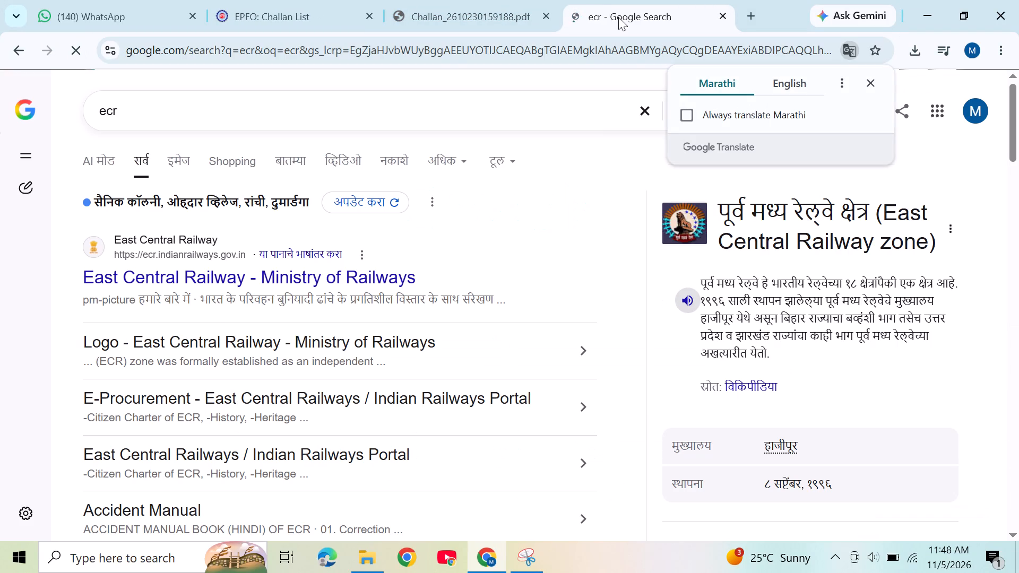
{"action": "left_click", "coordinate": [128, 112]}
{"action": "key", "text": "space"}
{"action": "type", "text": "of EP"}
{"action": "type", "text": "FO"}
{"action": "key", "text": "Return"}
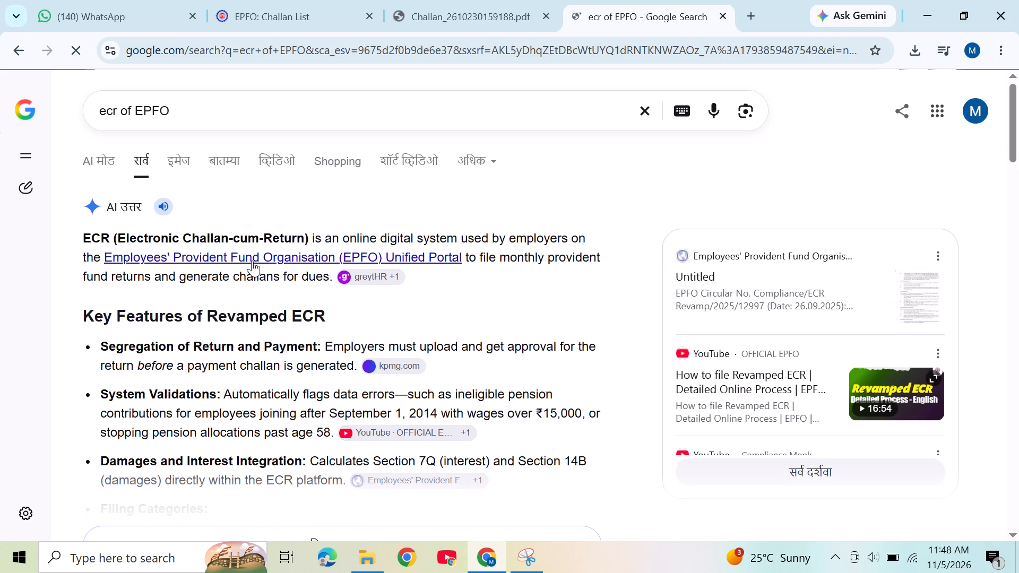
{"action": "left_click", "coordinate": [258, 258]}
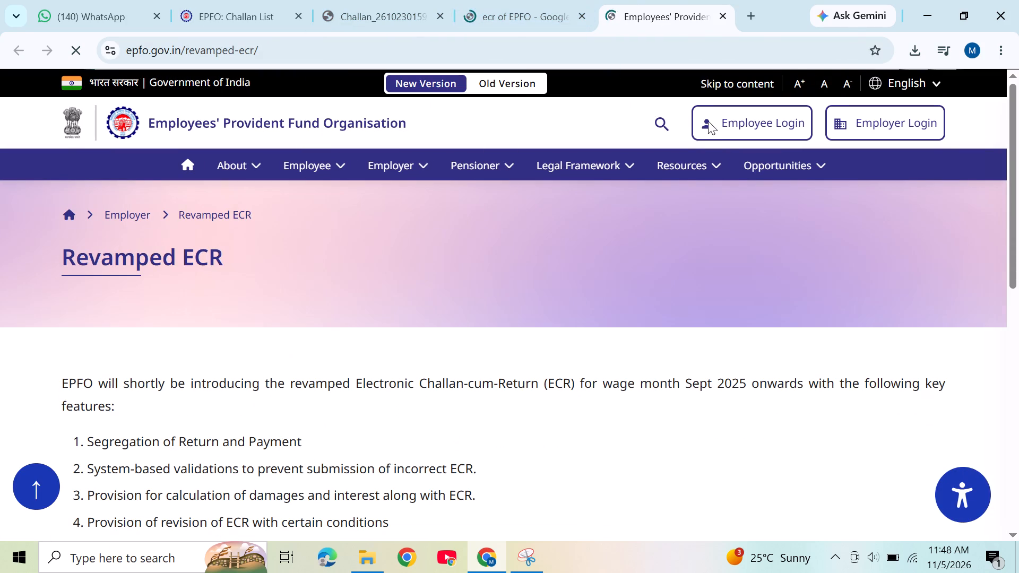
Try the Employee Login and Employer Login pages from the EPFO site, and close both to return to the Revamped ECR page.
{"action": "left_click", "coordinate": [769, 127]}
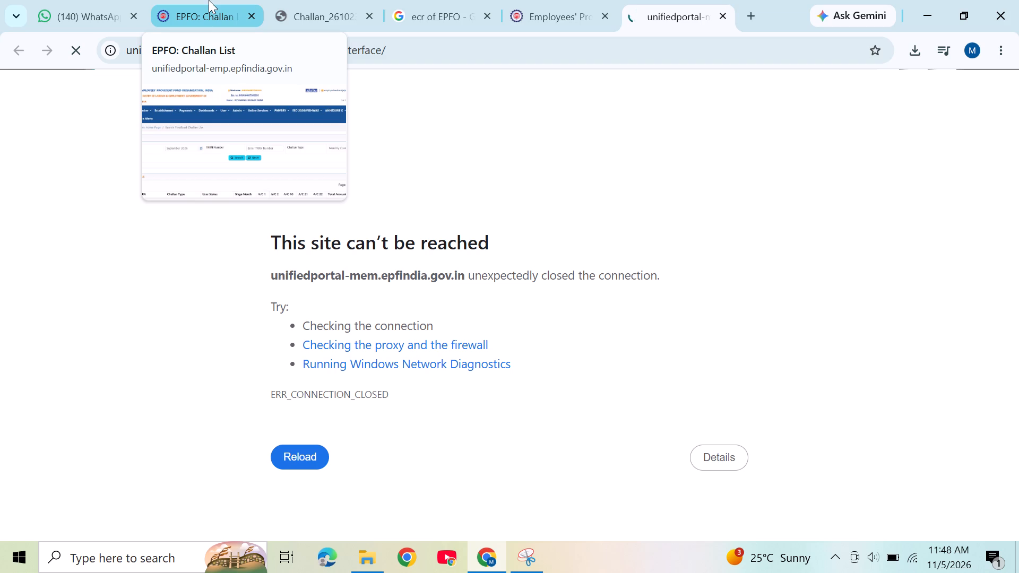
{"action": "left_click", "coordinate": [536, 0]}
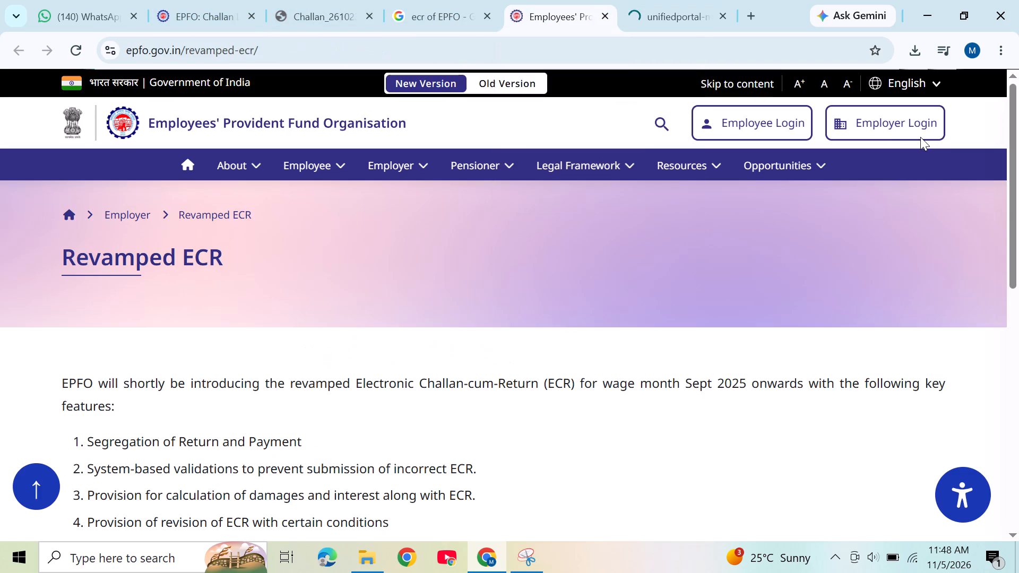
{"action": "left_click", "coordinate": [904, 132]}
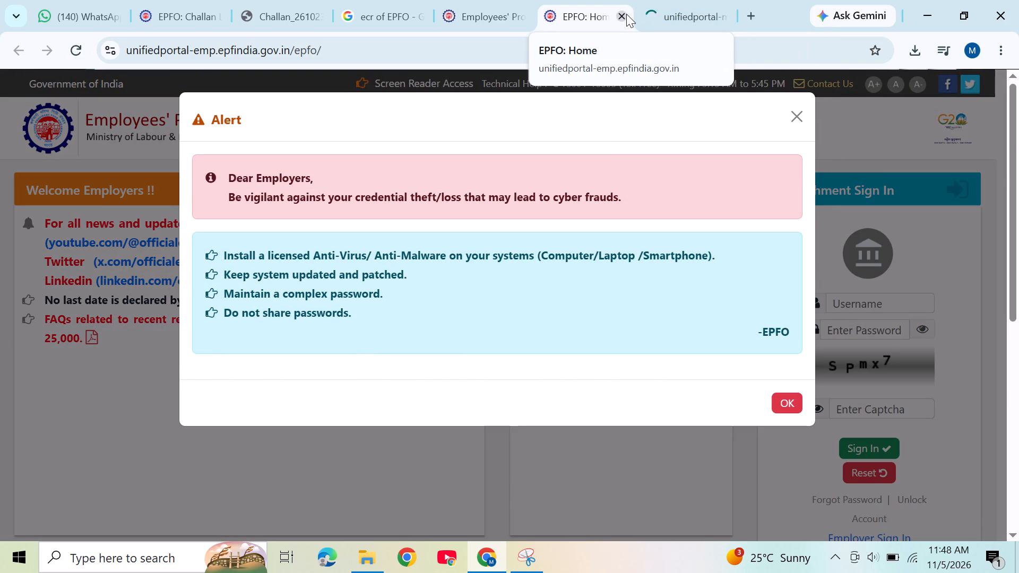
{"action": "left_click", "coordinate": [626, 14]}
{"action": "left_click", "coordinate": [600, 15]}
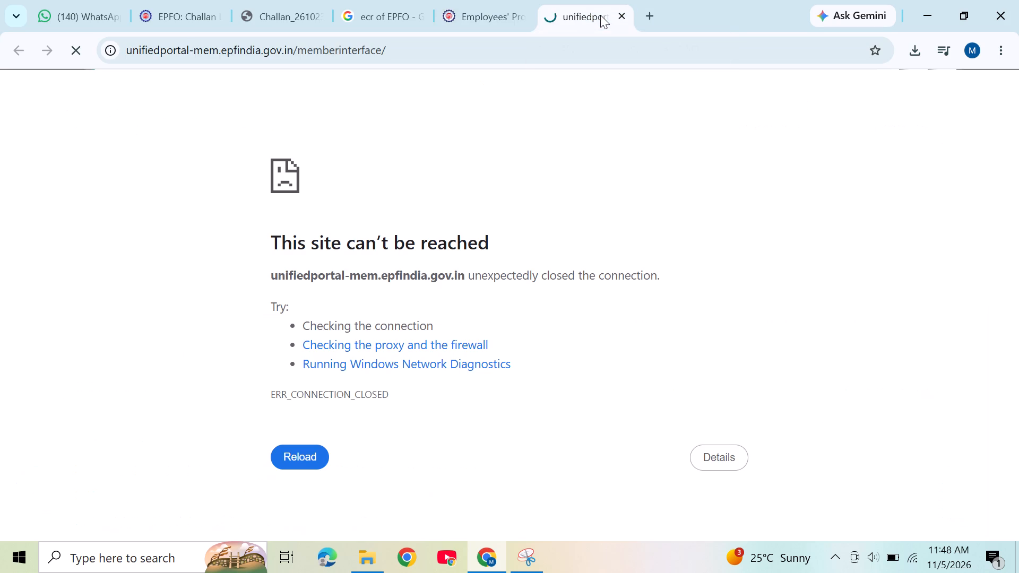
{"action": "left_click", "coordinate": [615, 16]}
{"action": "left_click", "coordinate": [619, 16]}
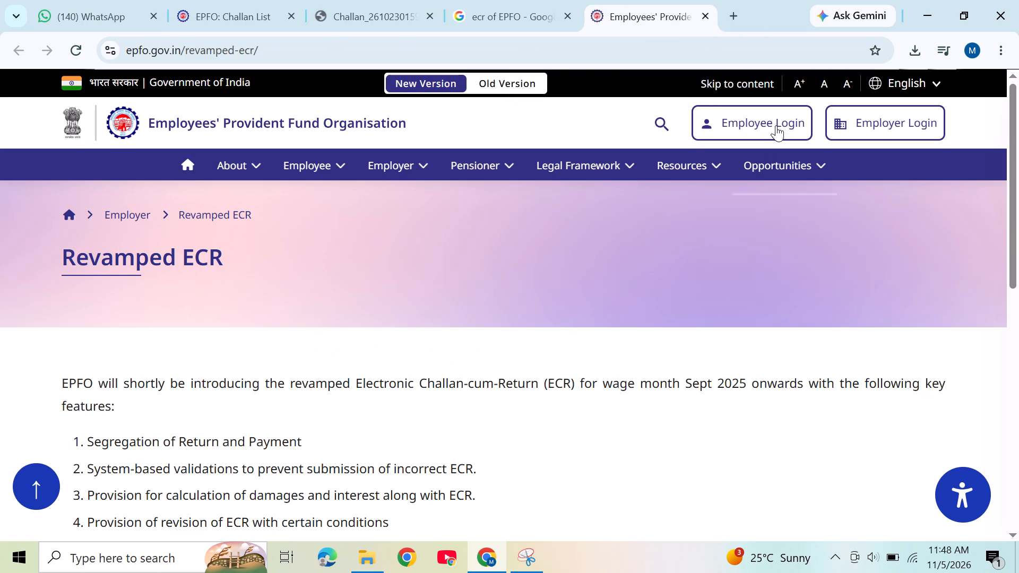
Open the Employee Login portal again from the EPFO Revamped ECR page.
{"action": "left_click", "coordinate": [756, 120]}
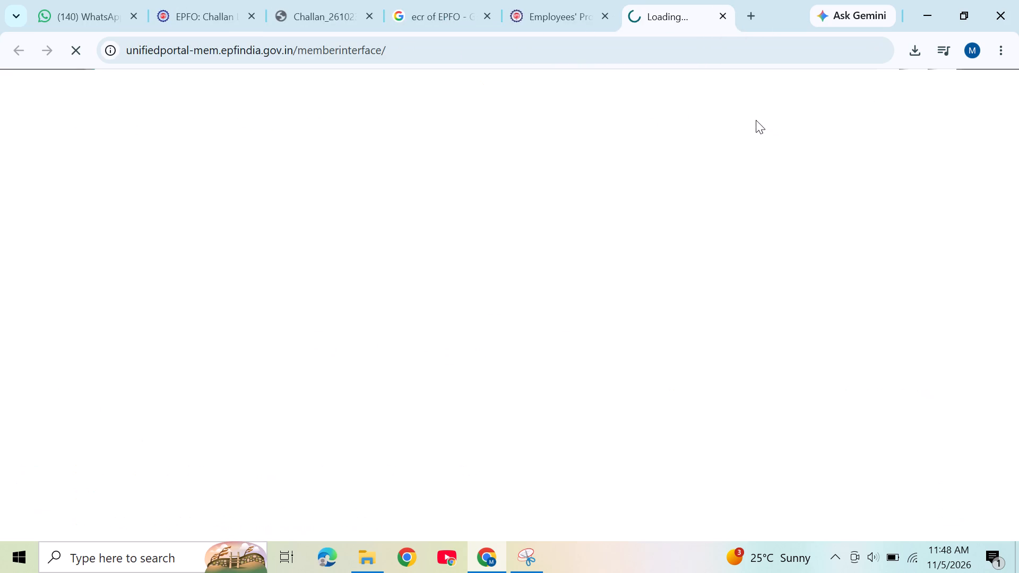
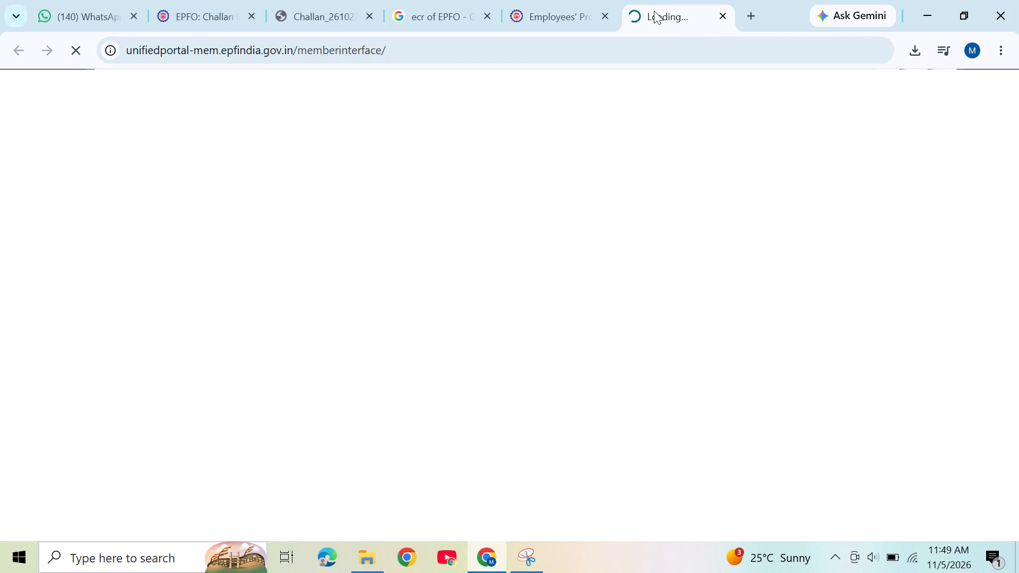
Close the Employee Login portal page, recheck the "ecr of EPFO" results, and return to the EPFO Challan List page.
{"action": "left_click", "coordinate": [724, 16]}
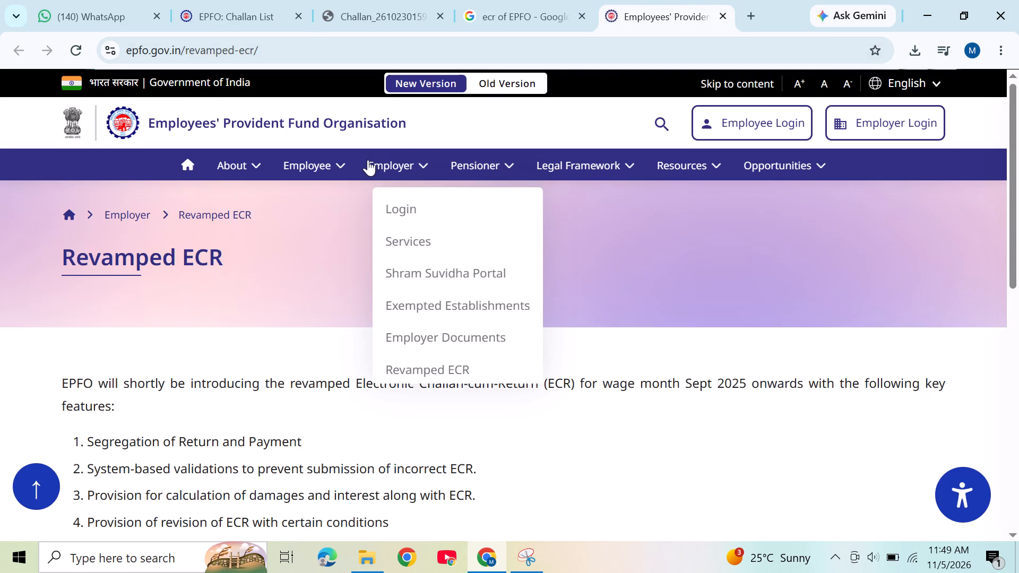
{"action": "left_click", "coordinate": [524, 0]}
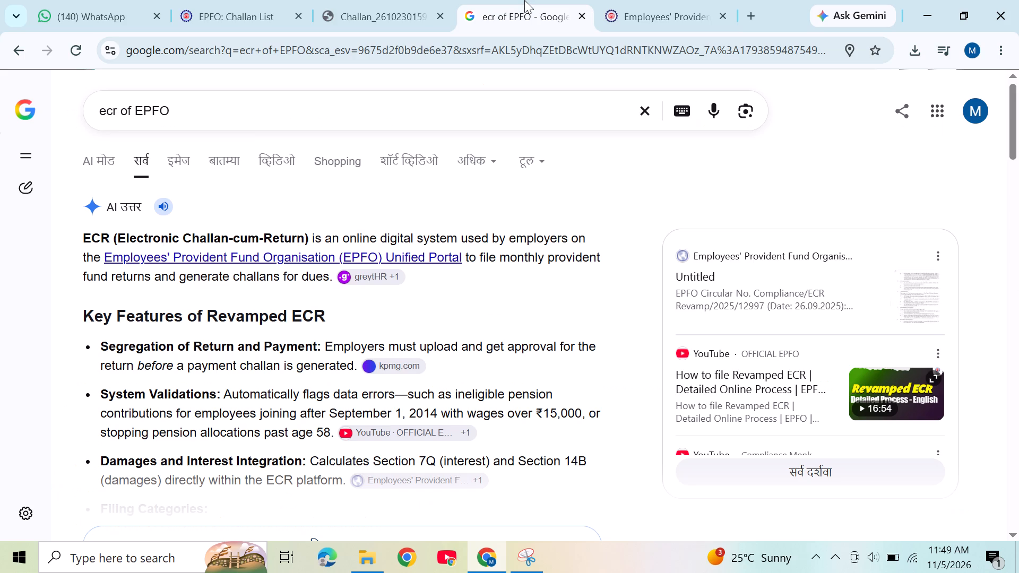
{"action": "scroll", "coordinate": [427, 274], "scroll_direction": "right", "scroll_amount": 1}
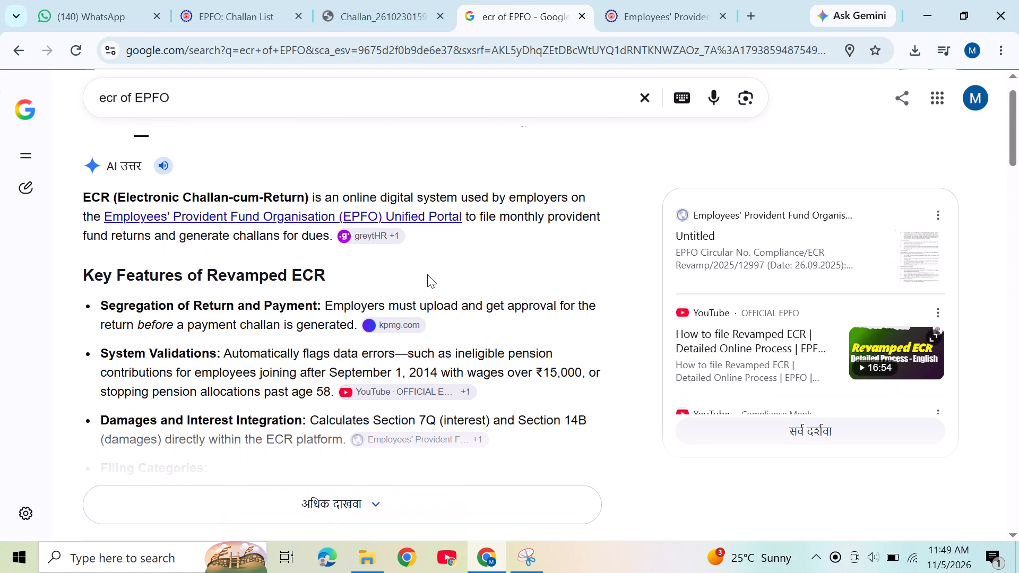
{"action": "scroll", "coordinate": [427, 274], "scroll_direction": "right", "scroll_amount": 1}
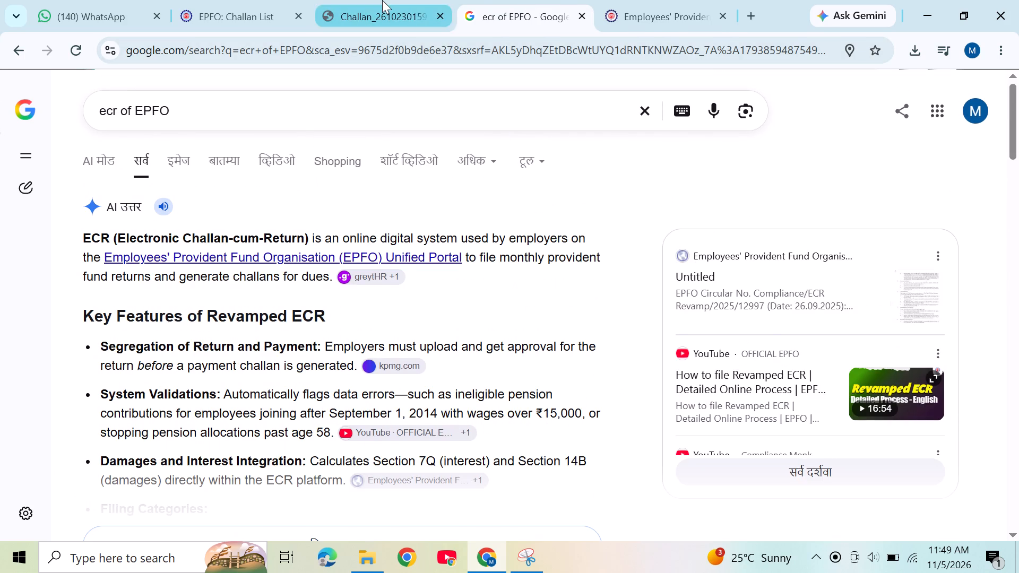
{"action": "left_click", "coordinate": [382, 0]}
{"action": "left_click", "coordinate": [235, 0]}
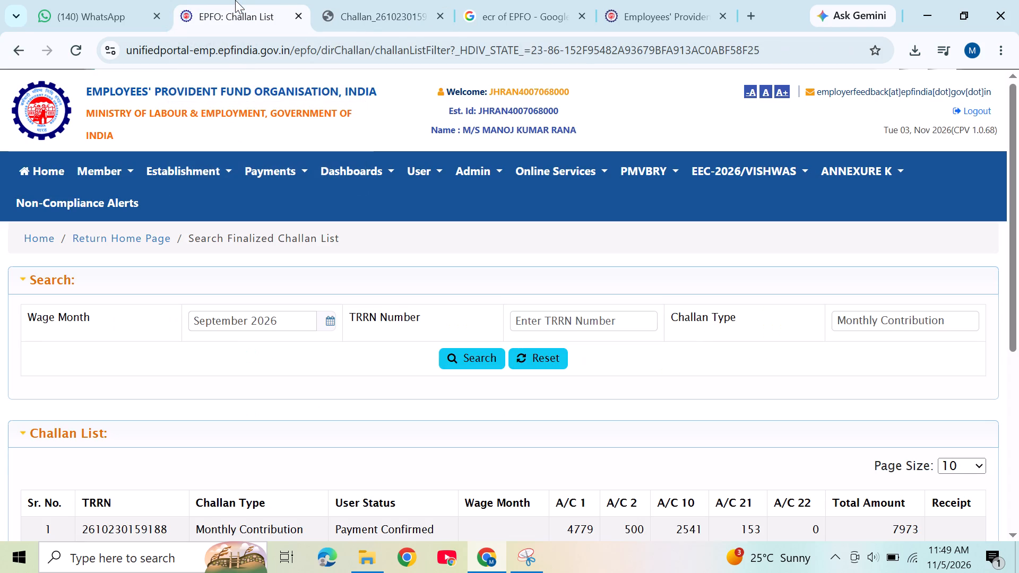
Look through the Payments, Dashboards, User and PMVBRY options and the challan list for the ECR.
{"action": "left_click", "coordinate": [291, 169]}
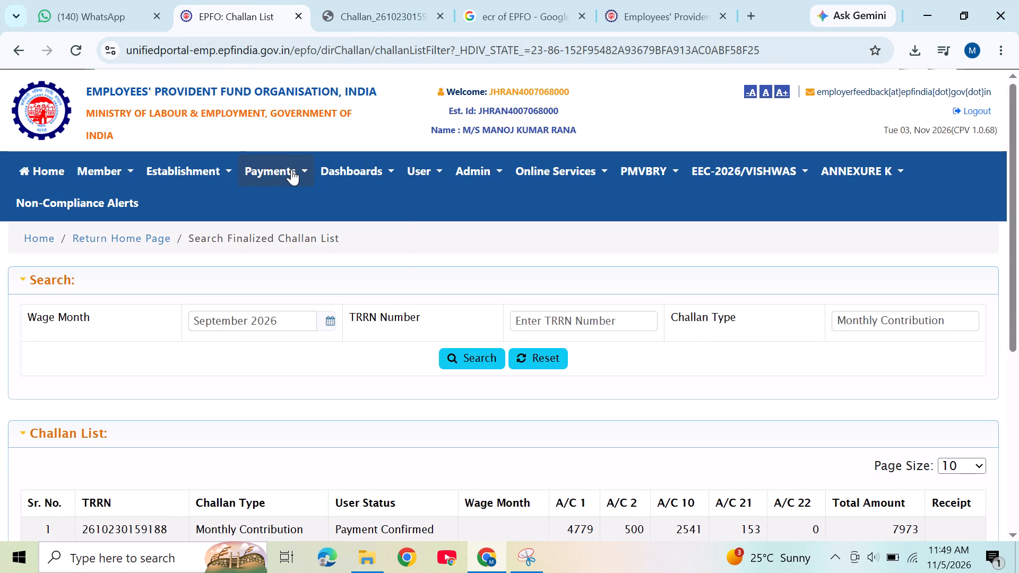
{"action": "left_click", "coordinate": [286, 175]}
{"action": "left_click", "coordinate": [355, 170]}
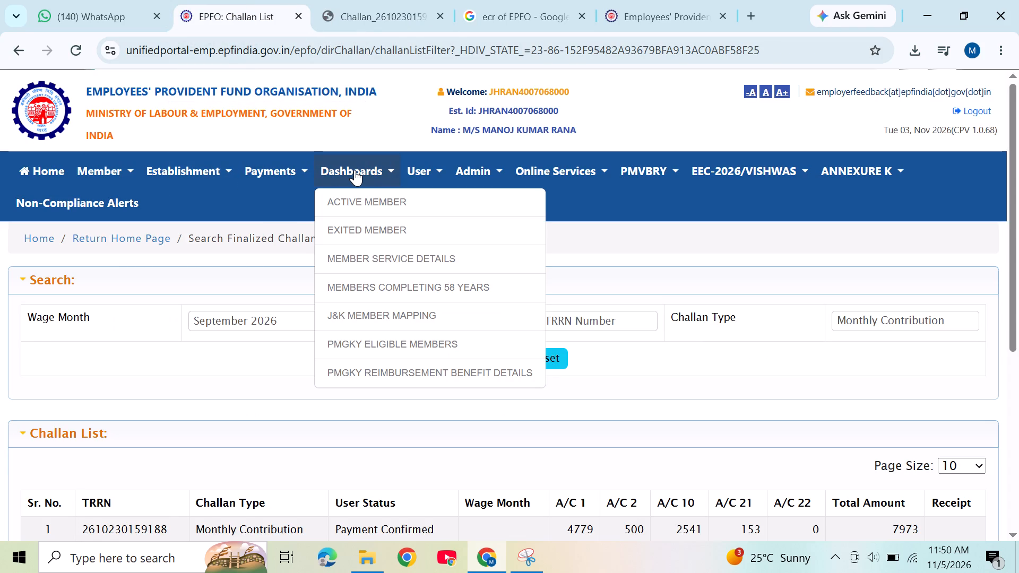
{"action": "left_click", "coordinate": [355, 170]}
{"action": "left_click", "coordinate": [430, 171]}
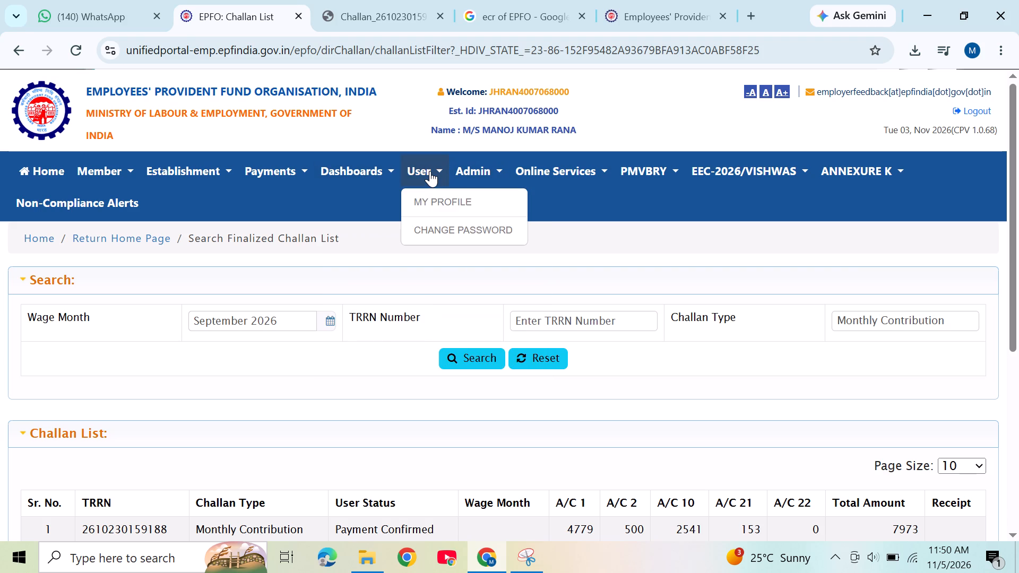
{"action": "left_click", "coordinate": [653, 169]}
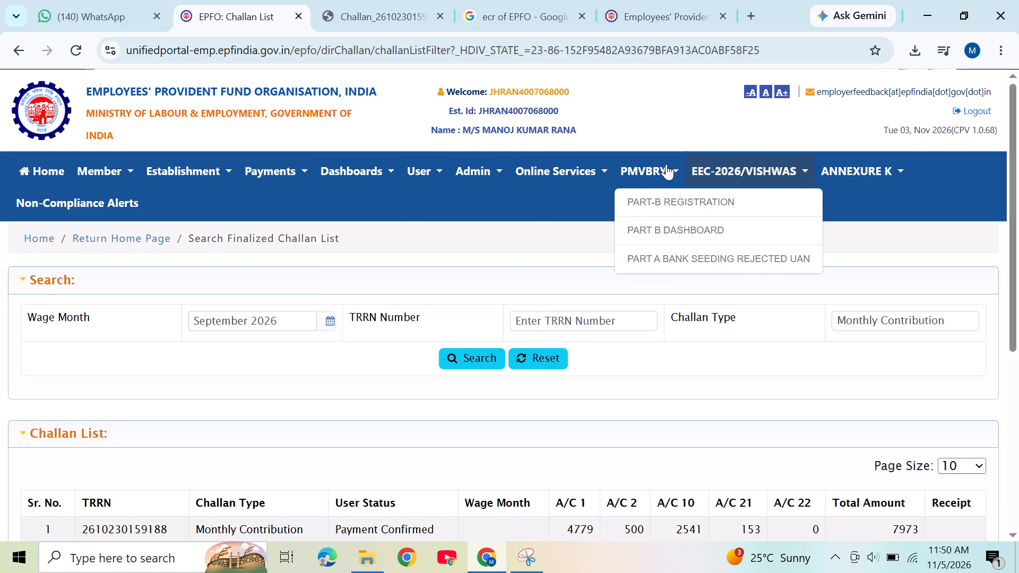
{"action": "left_click", "coordinate": [368, 165]}
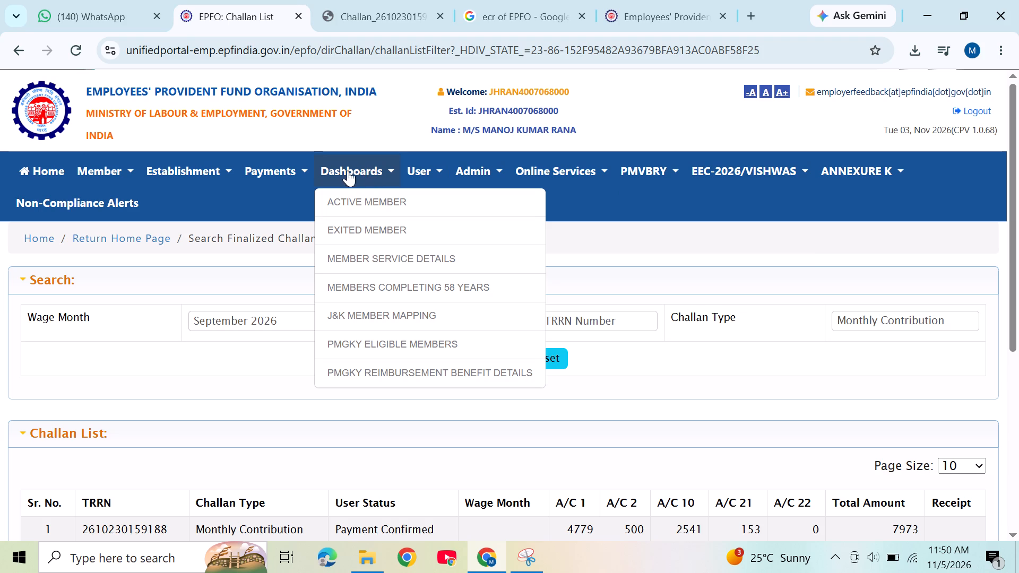
{"action": "left_click", "coordinate": [292, 168]}
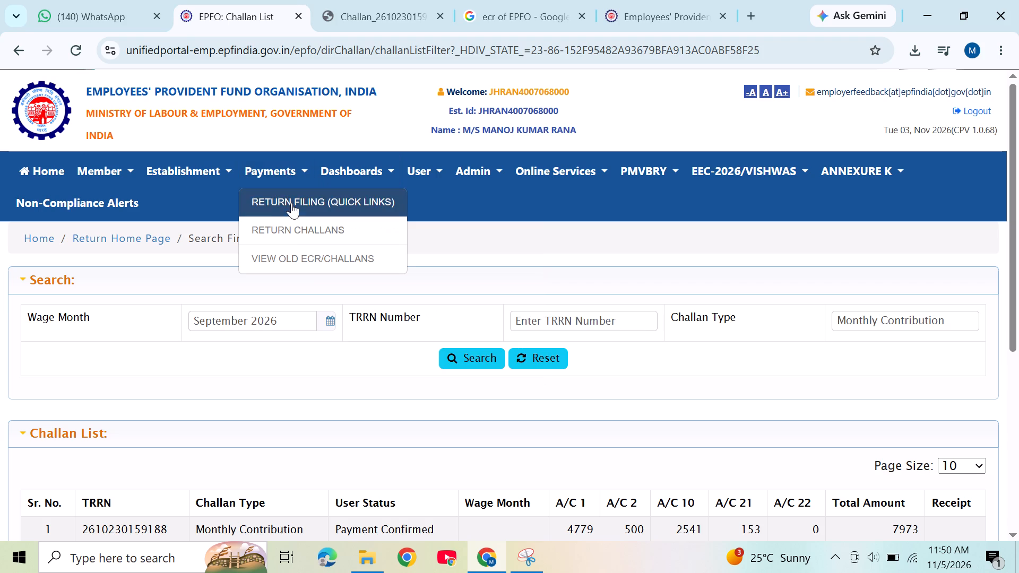
{"action": "left_click", "coordinate": [325, 450]}
{"action": "scroll", "coordinate": [325, 450], "scroll_direction": "down", "scroll_amount": 1}
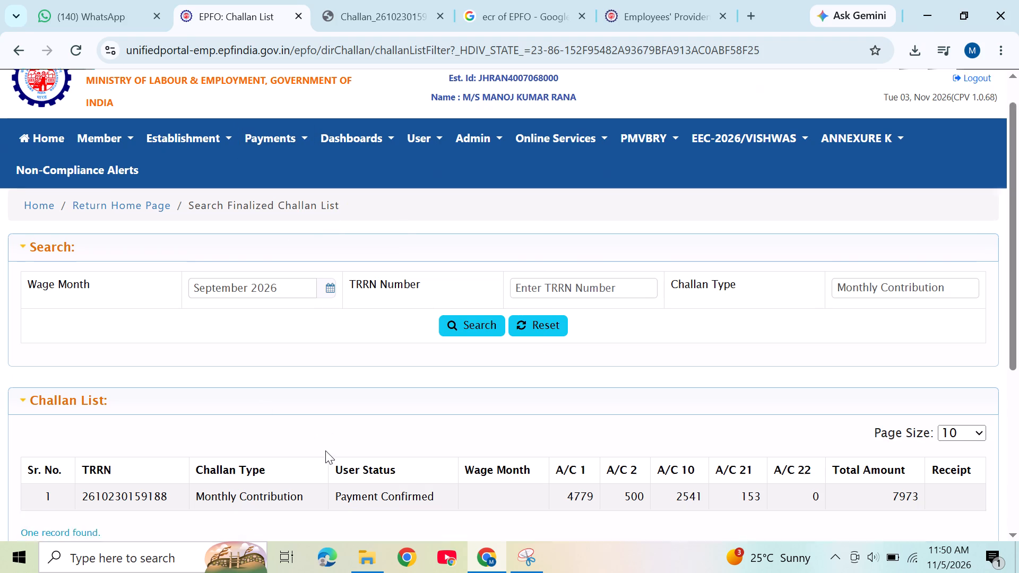
{"action": "scroll", "coordinate": [325, 450], "scroll_direction": "down", "scroll_amount": 6}
{"action": "scroll", "coordinate": [325, 450], "scroll_direction": "up", "scroll_amount": 7}
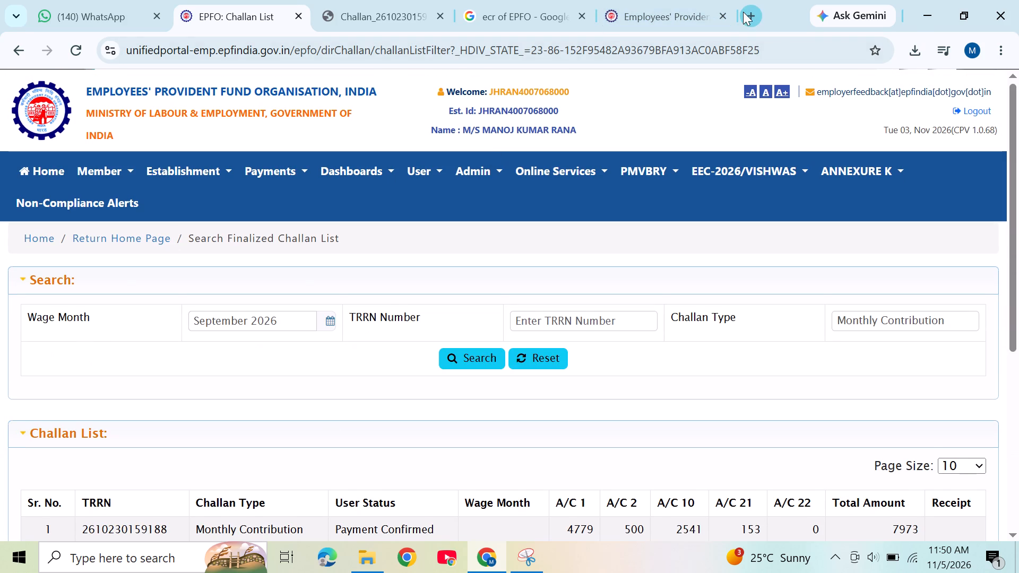
Search Google in a new tab for "how to download ecr of epfo".
{"action": "left_click", "coordinate": [743, 12]}
{"action": "type", "text": "how to download ecr"}
{"action": "key", "text": "space"}
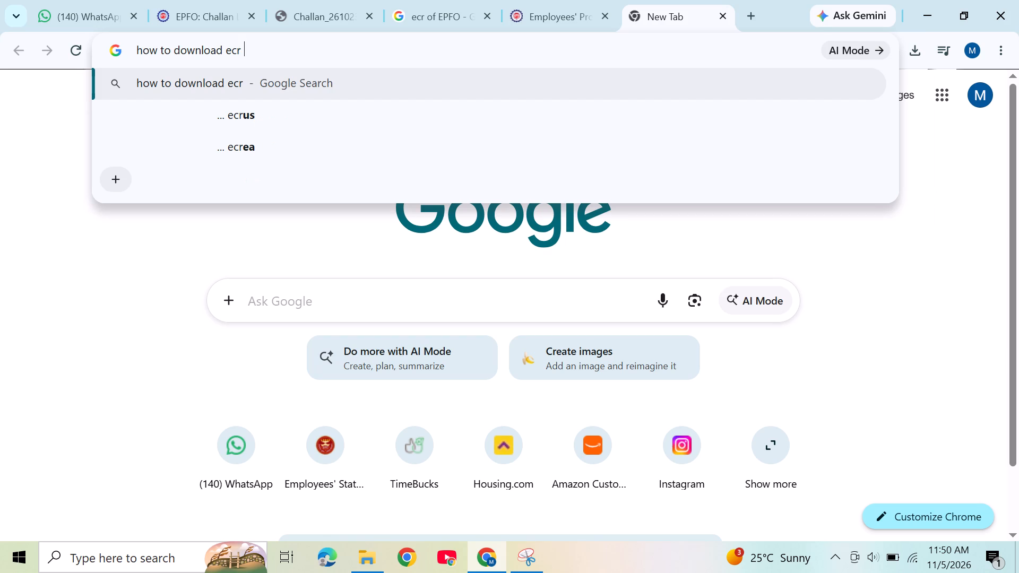
{"action": "type", "text": "of ep"}
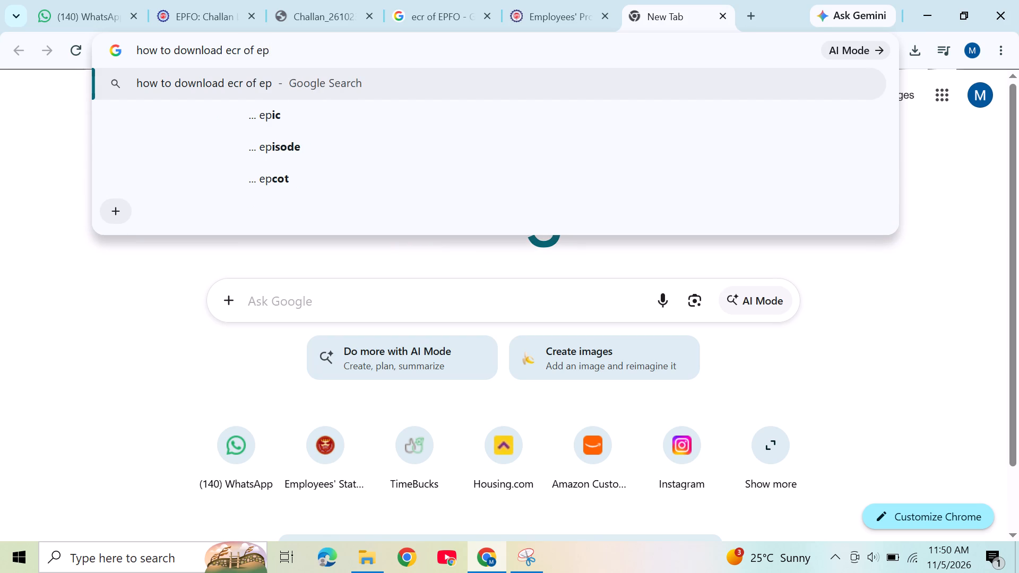
{"action": "type", "text": "fo"}
{"action": "key", "text": "Return"}
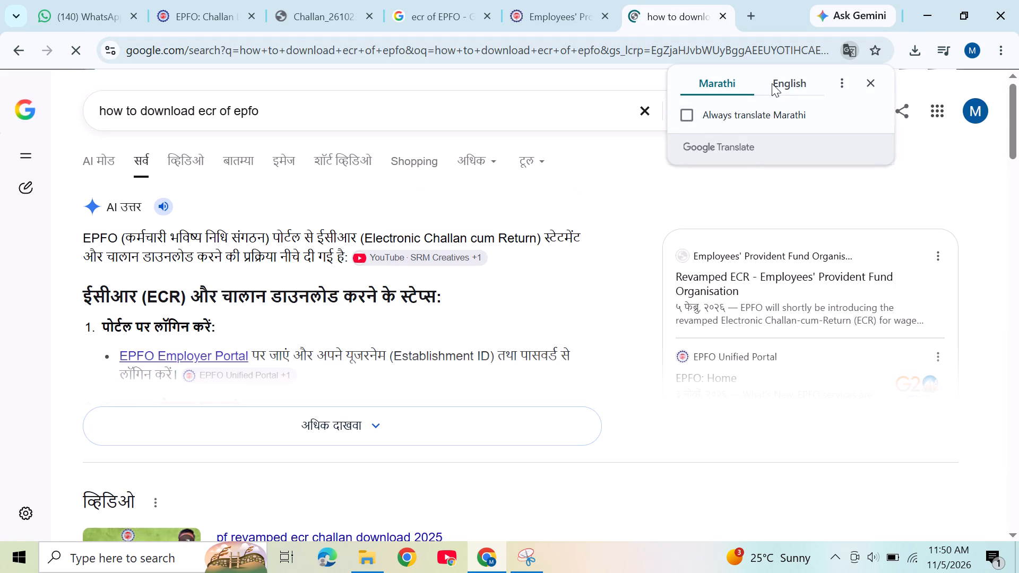
Translate the search results page from Marathi to English, reloading it and repeating the translation.
{"action": "left_click", "coordinate": [773, 82]}
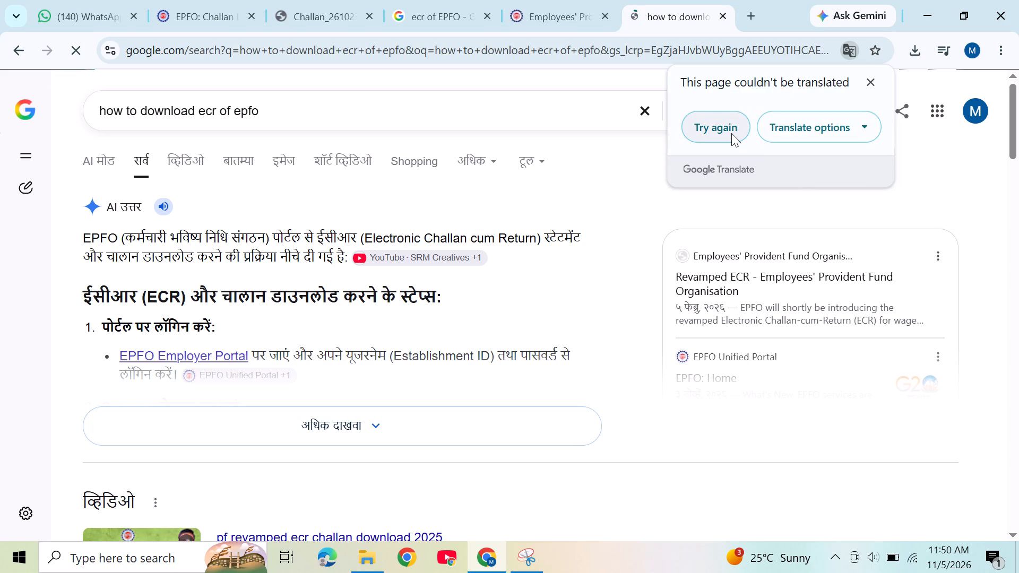
{"action": "left_click", "coordinate": [731, 133]}
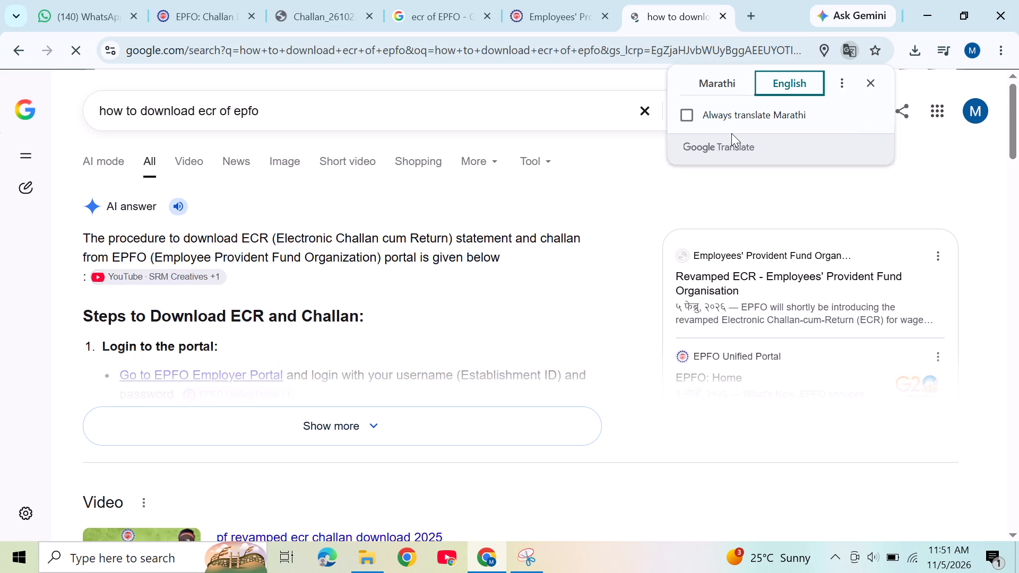
{"action": "left_click", "coordinate": [808, 89]}
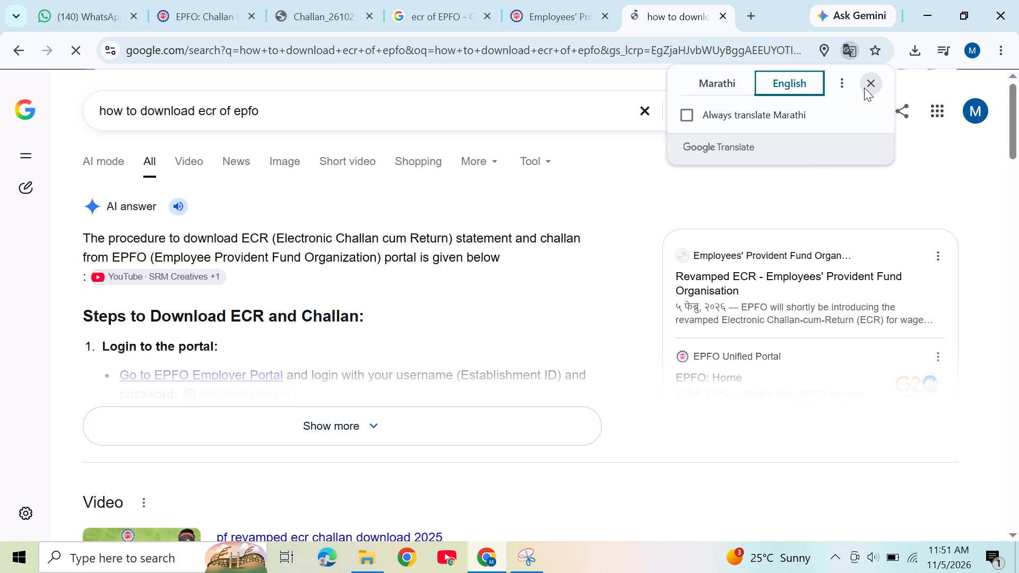
{"action": "left_click", "coordinate": [864, 88]}
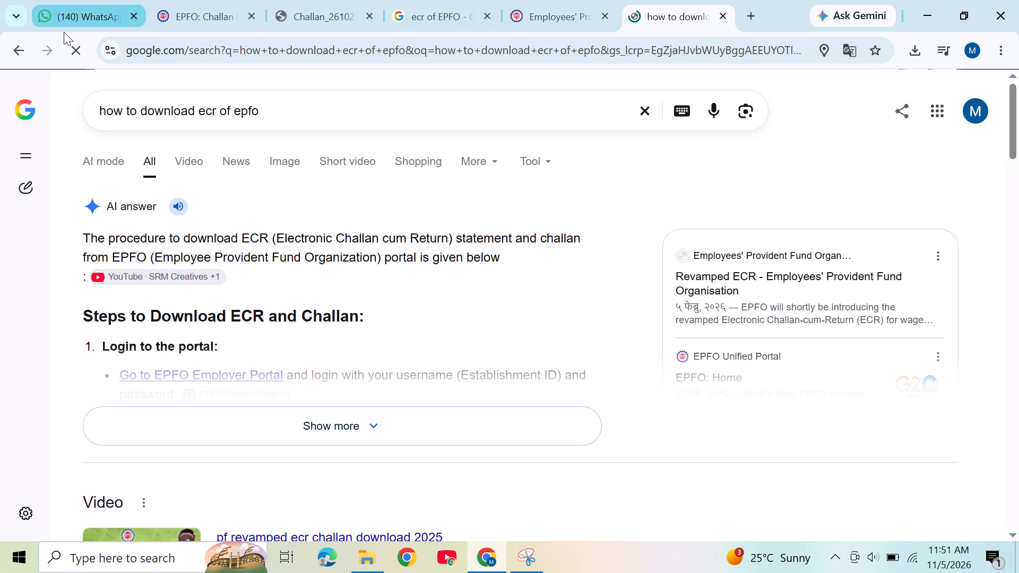
{"action": "left_click", "coordinate": [83, 50]}
{"action": "left_click", "coordinate": [83, 50]}
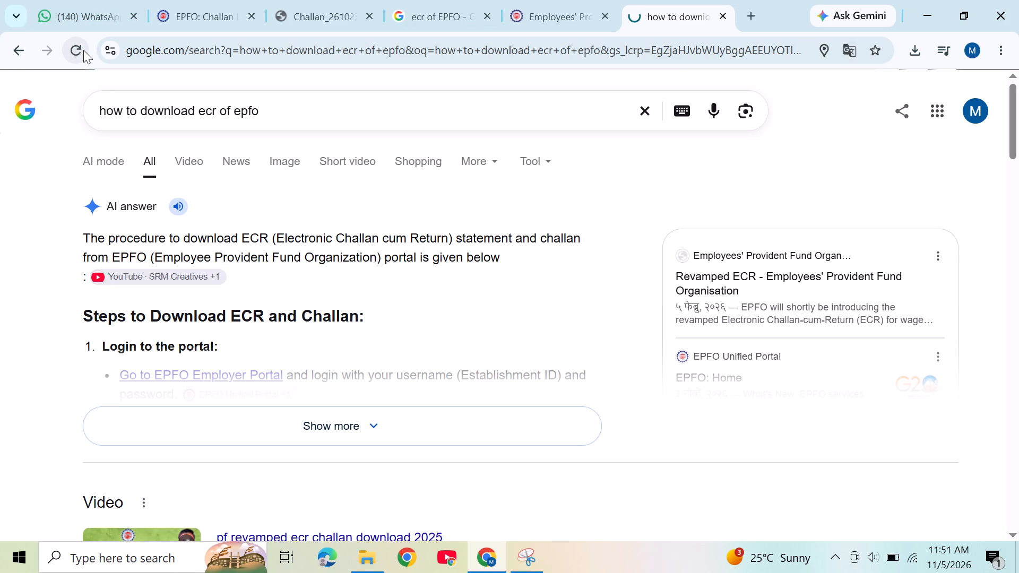
{"action": "left_click", "coordinate": [83, 50]}
{"action": "left_click", "coordinate": [83, 50]}
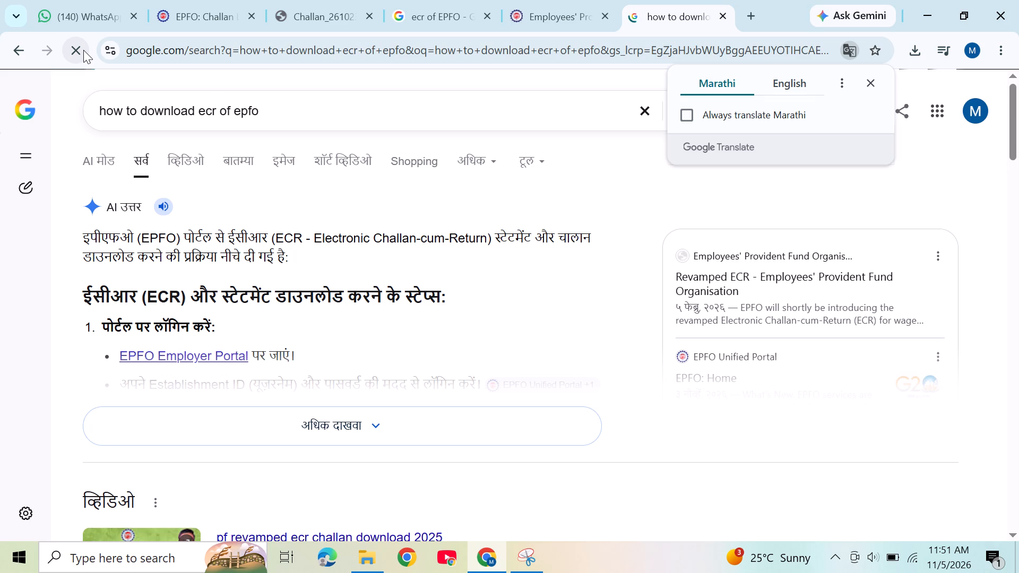
{"action": "left_click", "coordinate": [795, 90]}
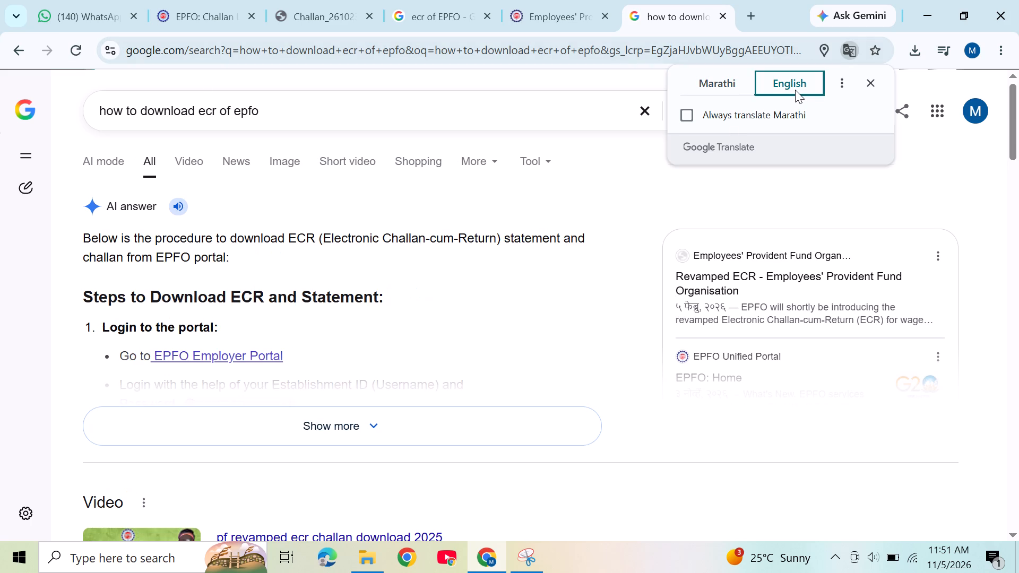
{"action": "left_click", "coordinate": [594, 338]}
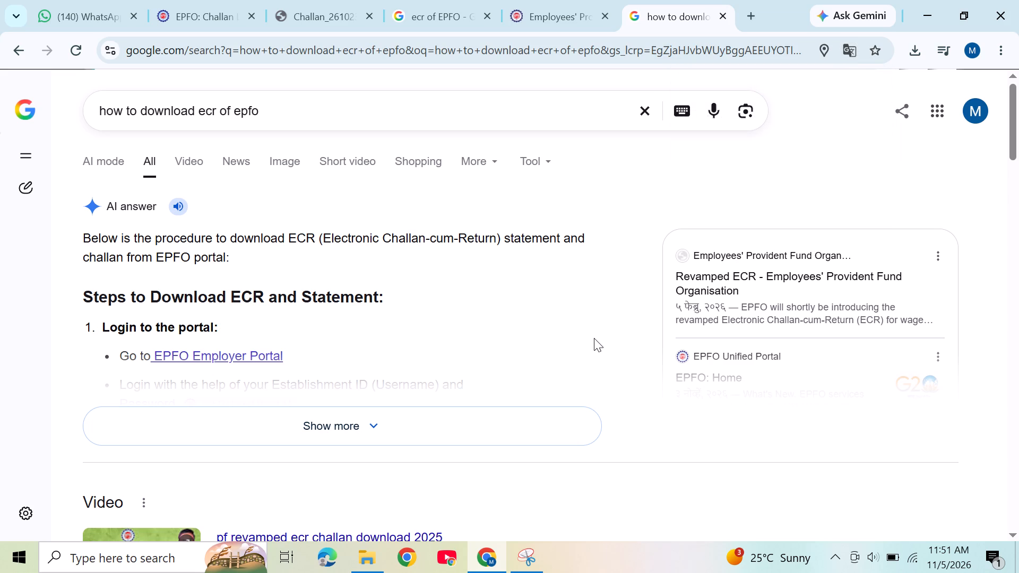
Expand the AI answer and read its steps for downloading the ECR and statement.
{"action": "left_click", "coordinate": [367, 411]}
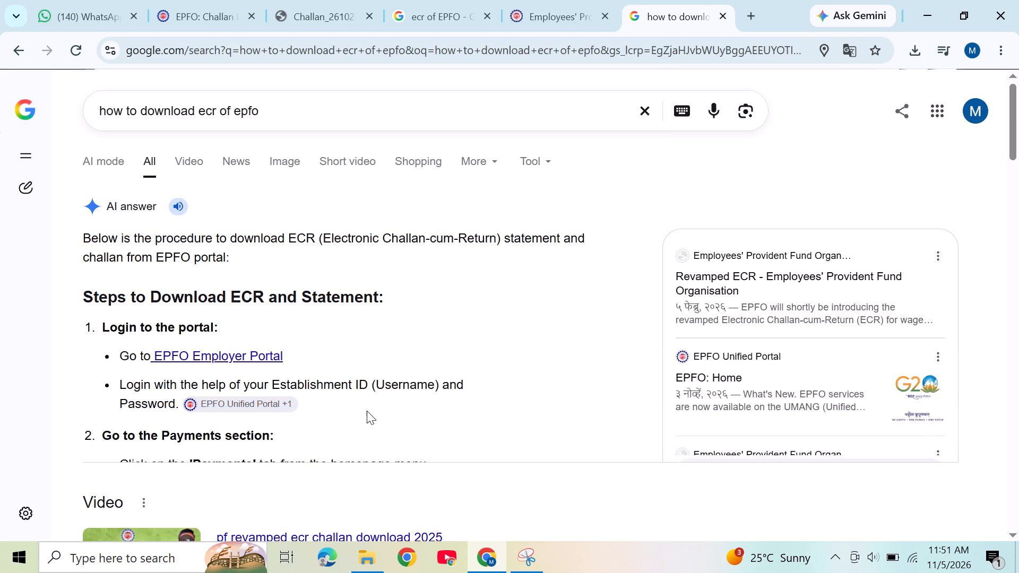
{"action": "scroll", "coordinate": [367, 411], "scroll_direction": "down", "scroll_amount": 3}
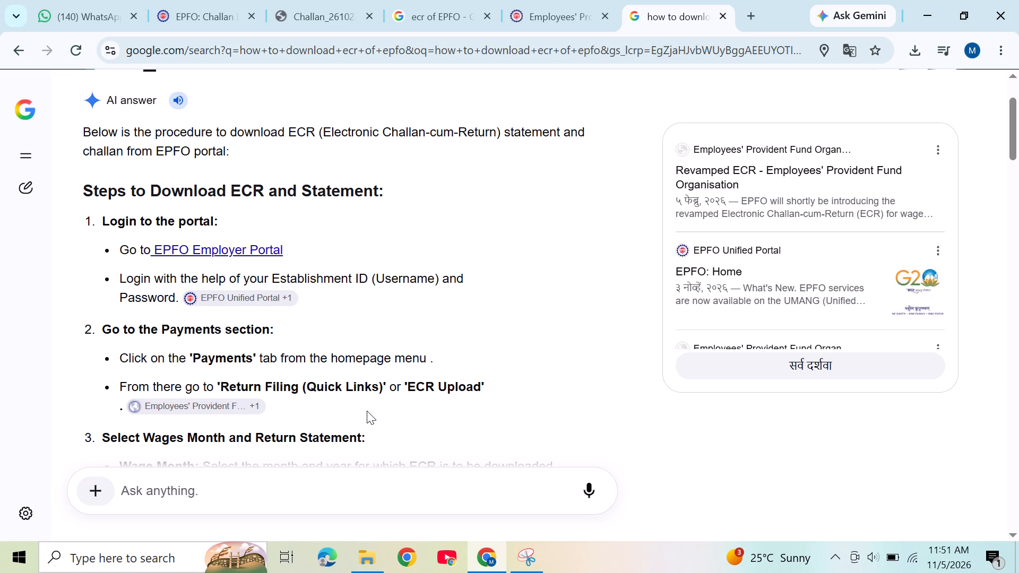
Return to the EPFO Challan List page, recheck the challan record, and show the Payments options.
{"action": "left_click", "coordinate": [234, 0]}
{"action": "scroll", "coordinate": [410, 310], "scroll_direction": "down", "scroll_amount": 1}
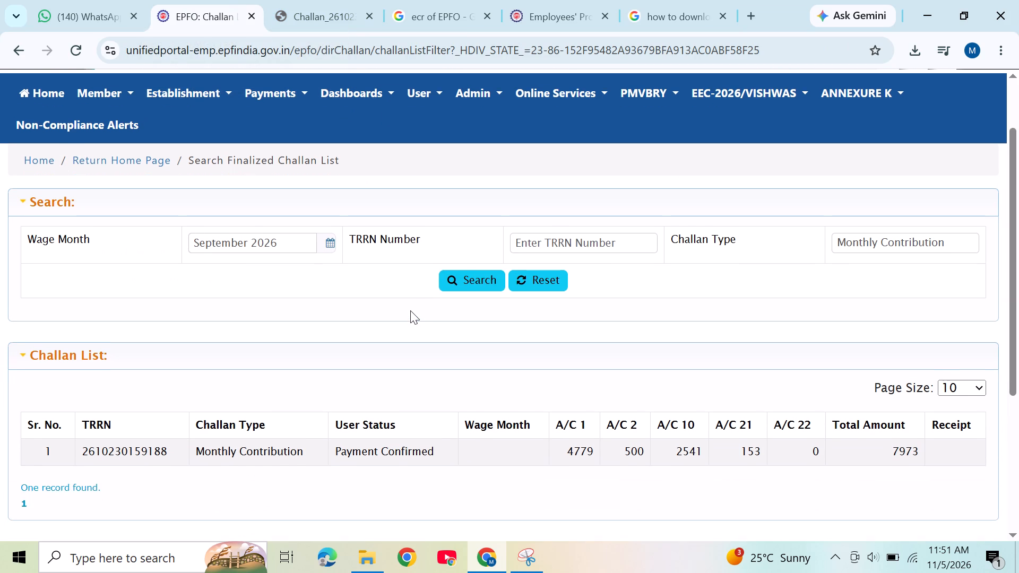
{"action": "scroll", "coordinate": [410, 310], "scroll_direction": "down", "scroll_amount": 1}
{"action": "scroll", "coordinate": [410, 310], "scroll_direction": "up", "scroll_amount": 1}
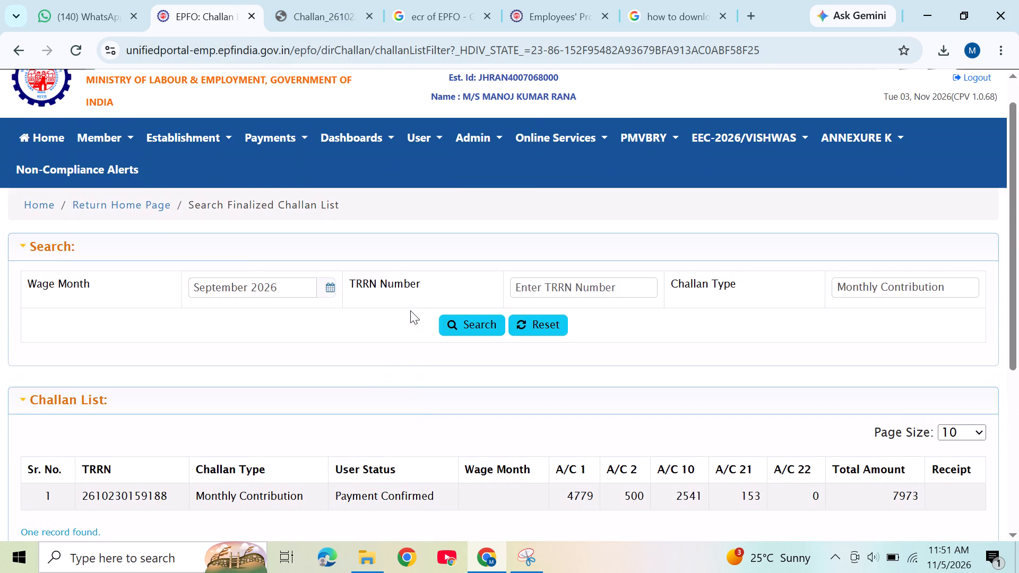
{"action": "scroll", "coordinate": [410, 310], "scroll_direction": "up", "scroll_amount": 1}
{"action": "left_click", "coordinate": [298, 163]}
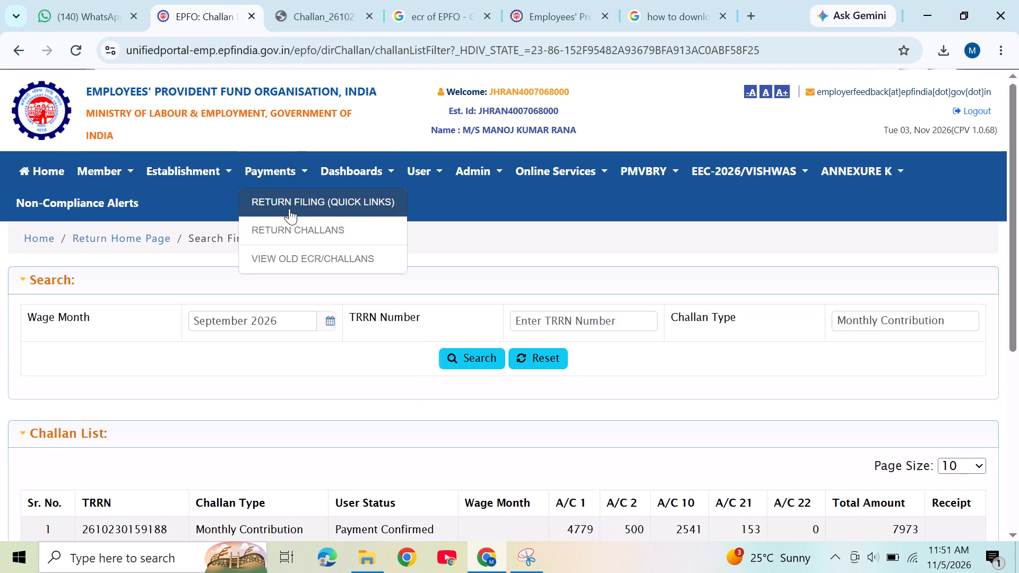
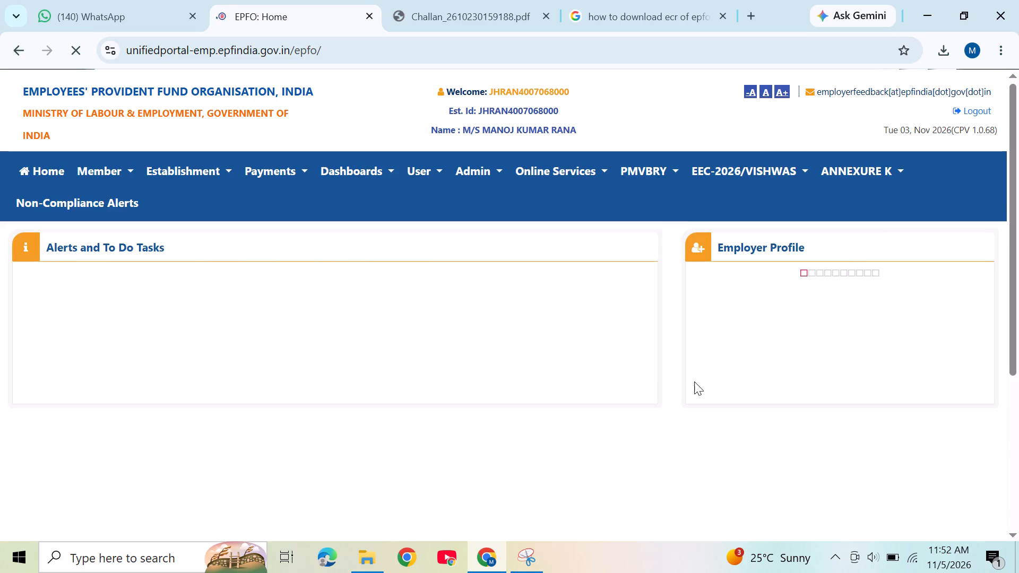
Dismiss the PMVBRY opt-out notice on the EPFO home page and go to the Return Filing quick links.
{"action": "left_click", "coordinate": [782, 484]}
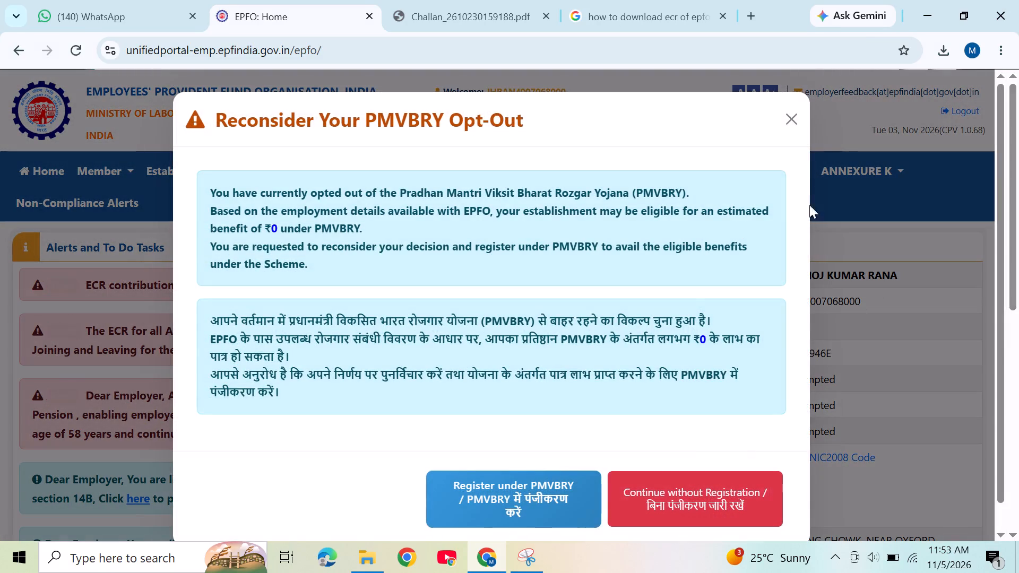
{"action": "left_click", "coordinate": [795, 120]}
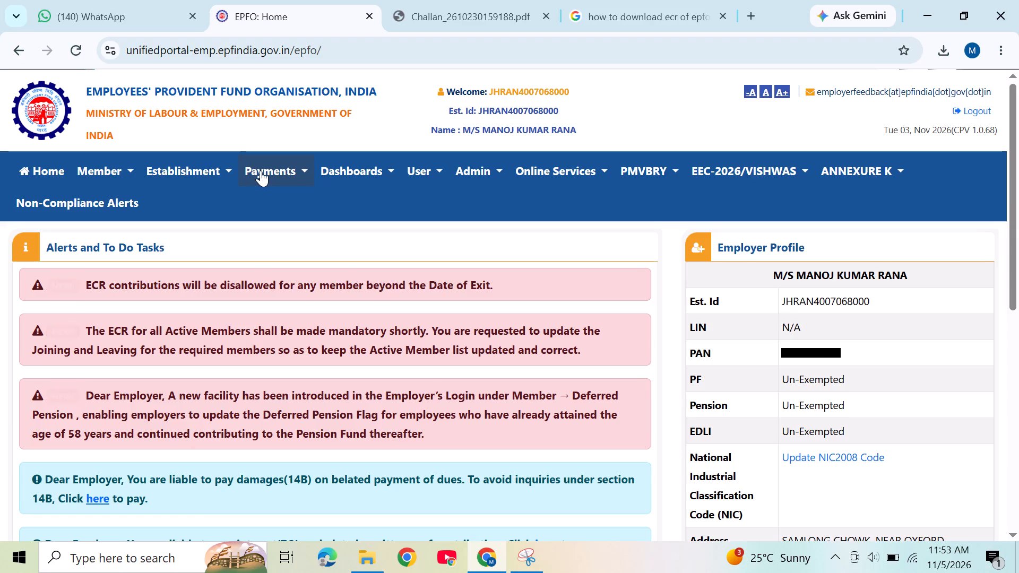
{"action": "scroll", "coordinate": [390, 319], "scroll_direction": "down", "scroll_amount": 7}
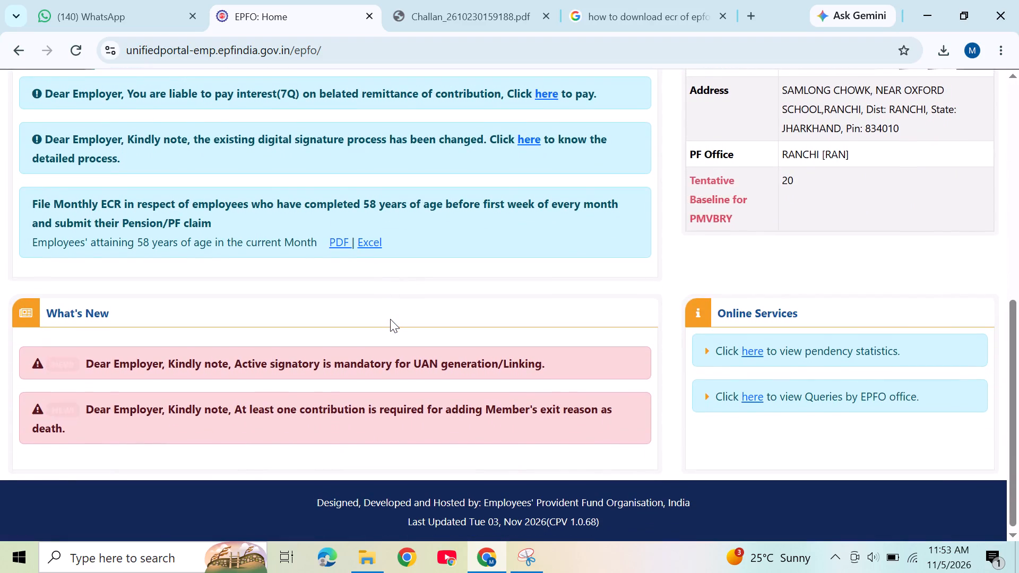
{"action": "scroll", "coordinate": [390, 319], "scroll_direction": "up", "scroll_amount": 5}
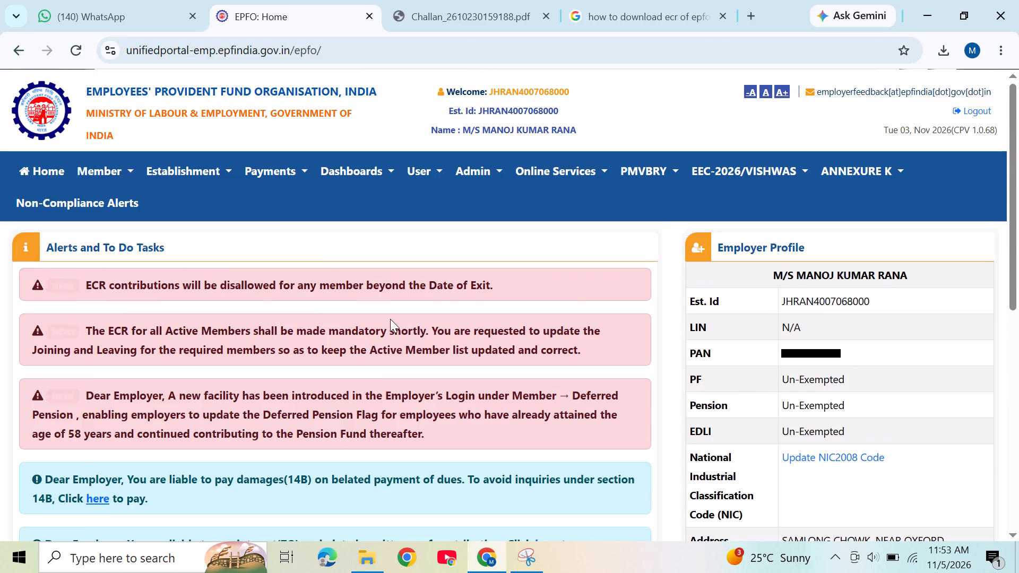
{"action": "left_click", "coordinate": [280, 168]}
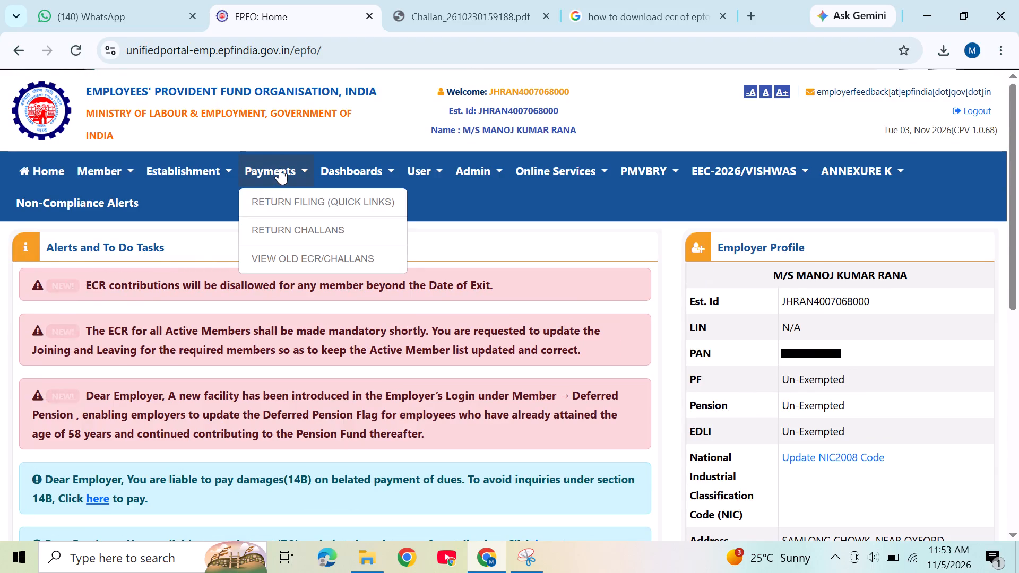
{"action": "left_click", "coordinate": [281, 194]}
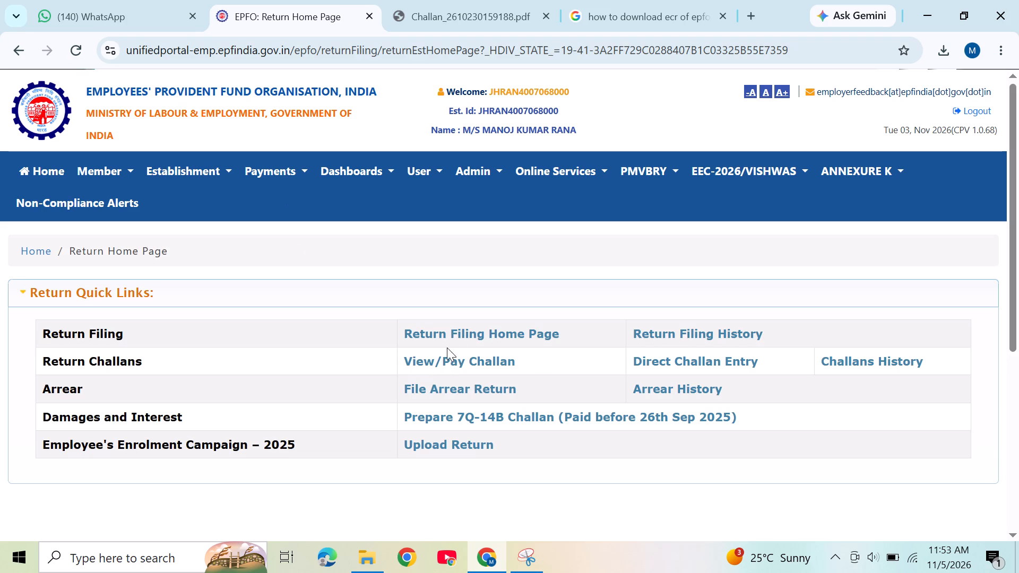
Recheck the Google AI answer for how to select the wage month and return statement for the ECR download.
{"action": "left_click", "coordinate": [580, 2]}
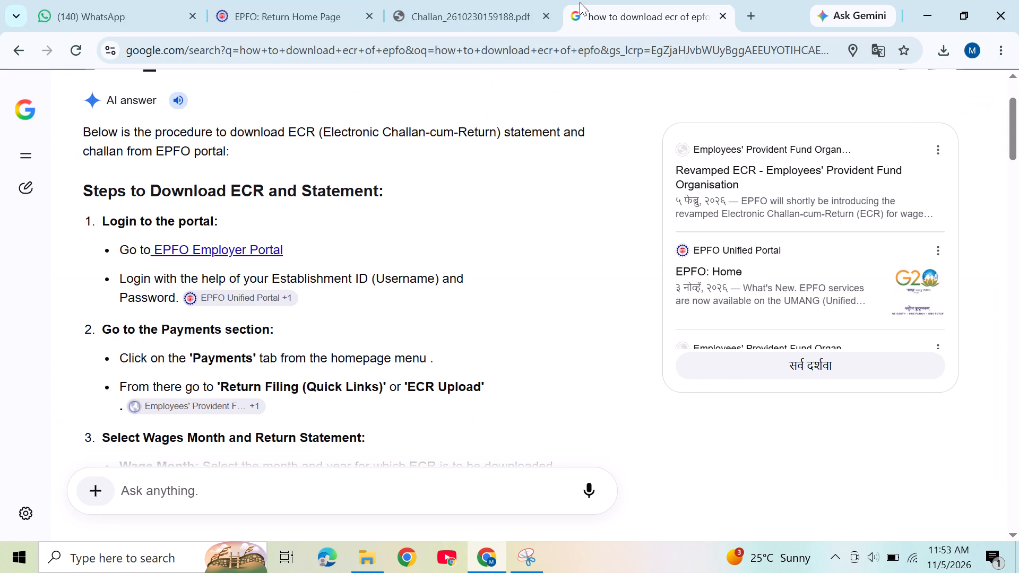
{"action": "left_click", "coordinate": [327, 0]}
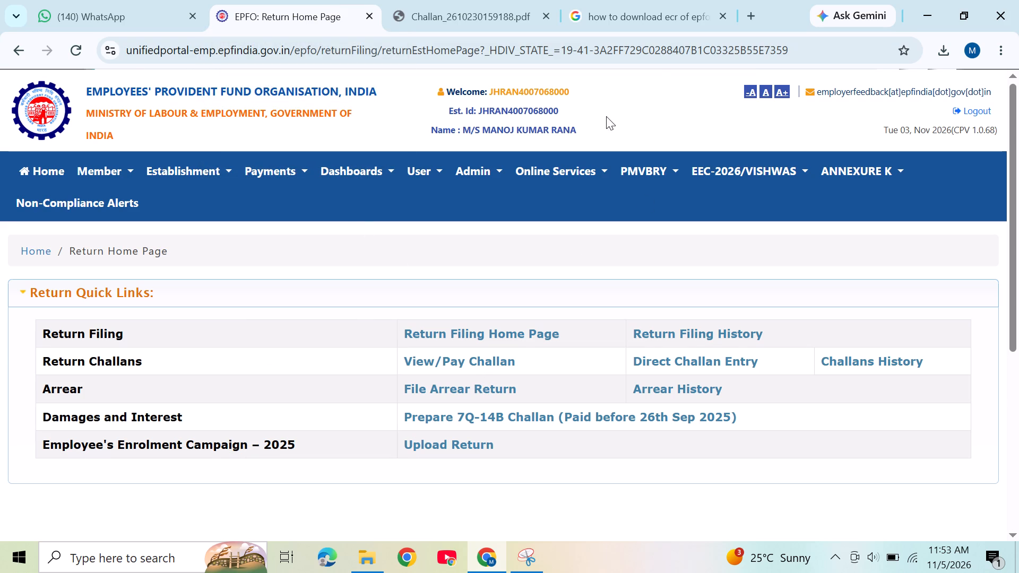
{"action": "left_click", "coordinate": [667, 0]}
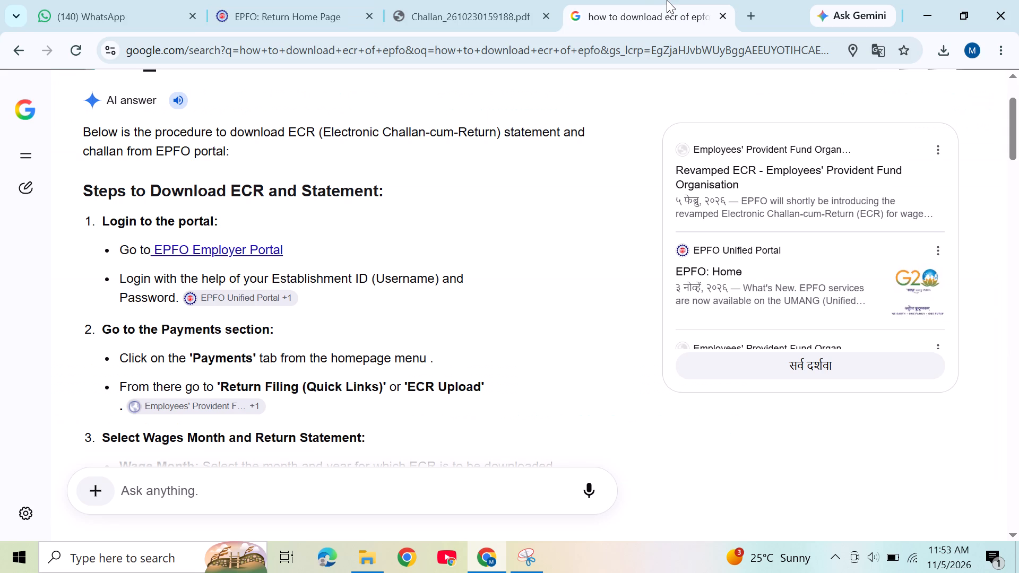
{"action": "scroll", "coordinate": [448, 333], "scroll_direction": "down", "scroll_amount": 3}
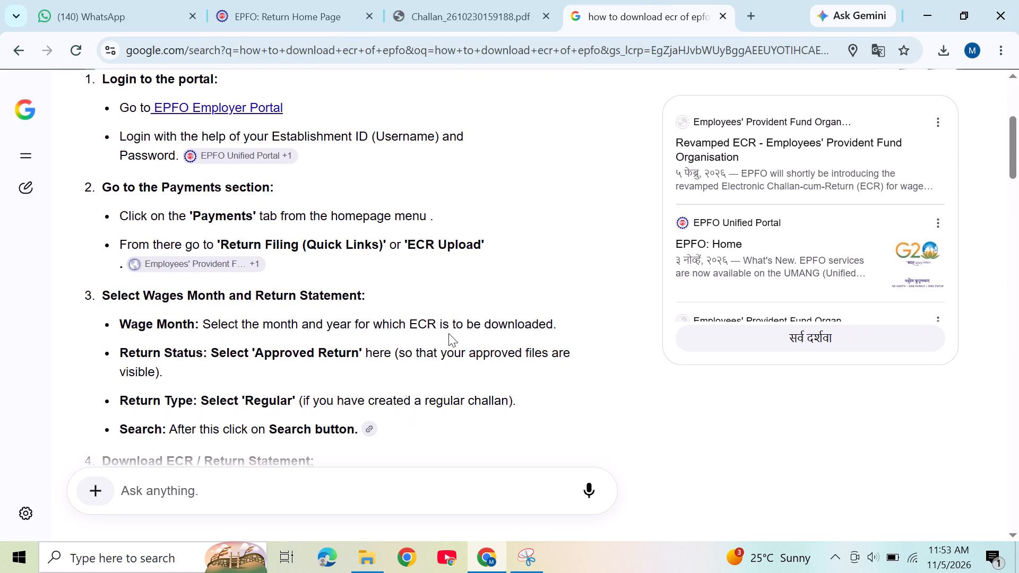
{"action": "scroll", "coordinate": [448, 333], "scroll_direction": "down", "scroll_amount": 1}
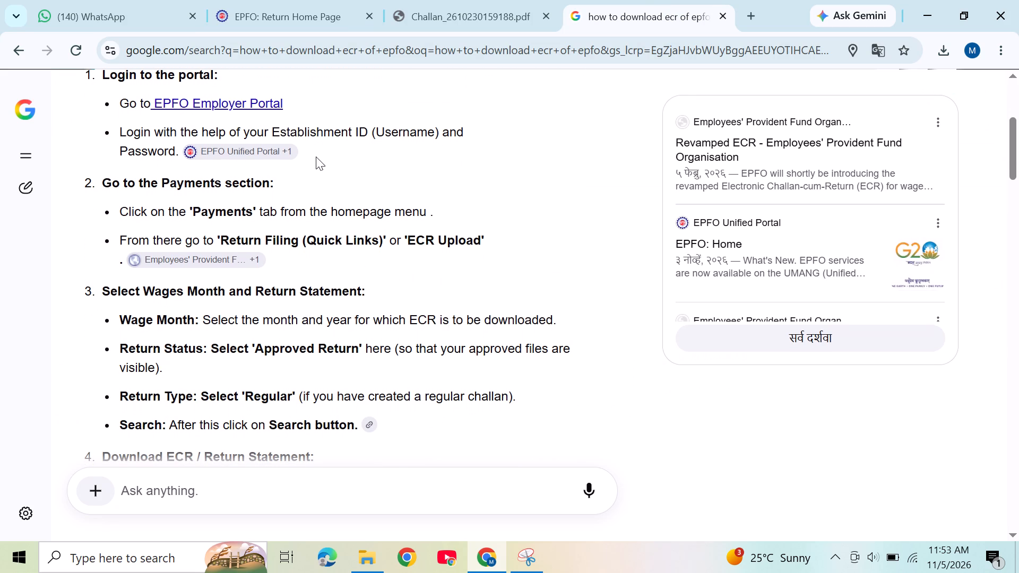
Back on the EPFO portal, search the Return Filing History for wage month September 2026.
{"action": "left_click", "coordinate": [323, 5]}
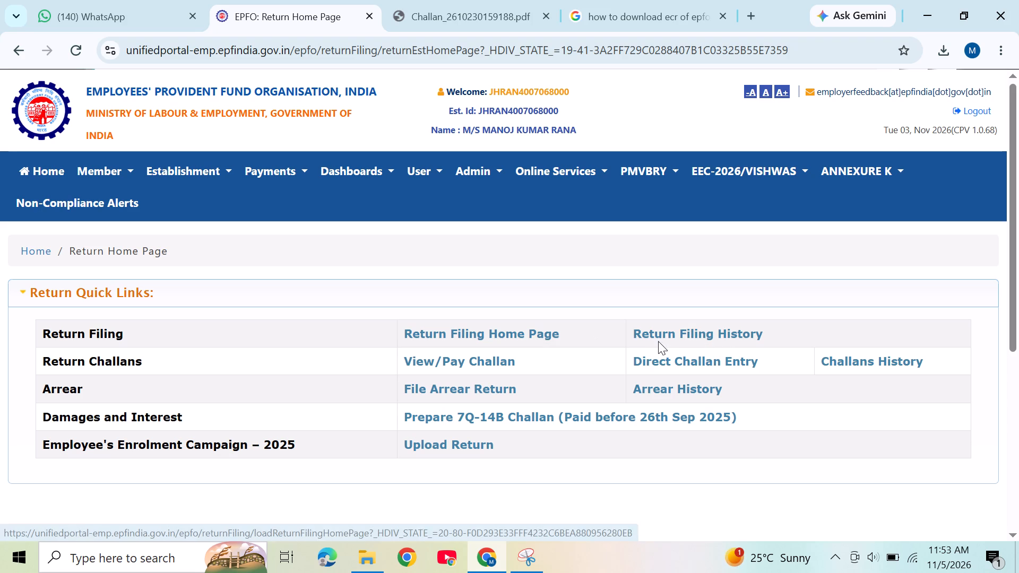
{"action": "left_click", "coordinate": [645, 332]}
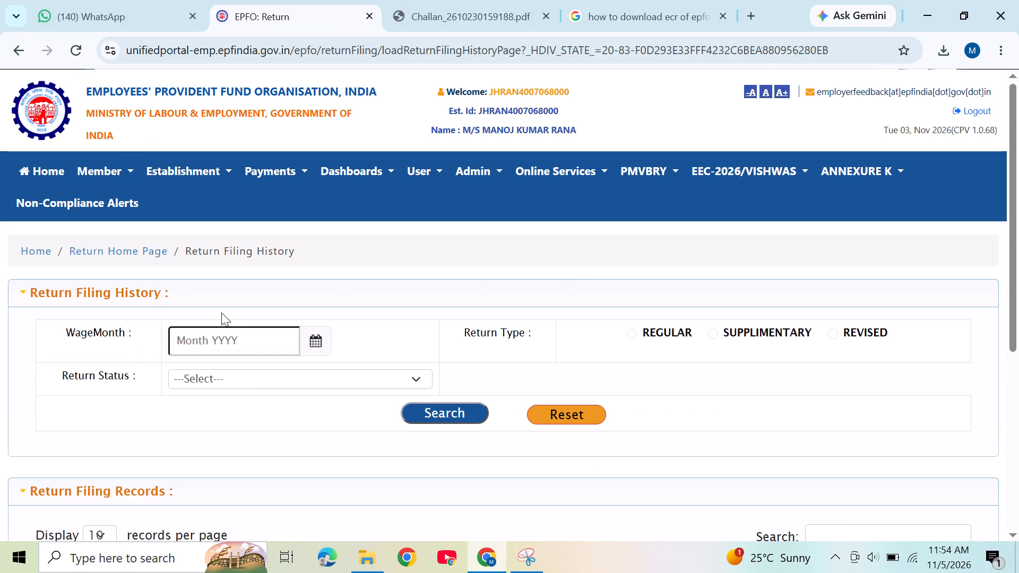
{"action": "scroll", "coordinate": [369, 395], "scroll_direction": "down", "scroll_amount": 1}
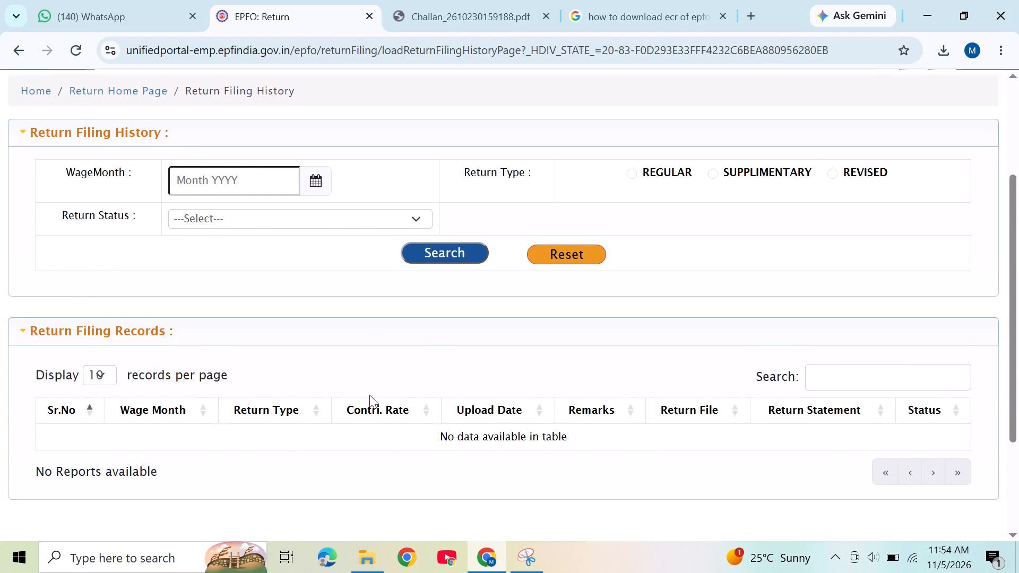
{"action": "scroll", "coordinate": [369, 395], "scroll_direction": "down", "scroll_amount": 1}
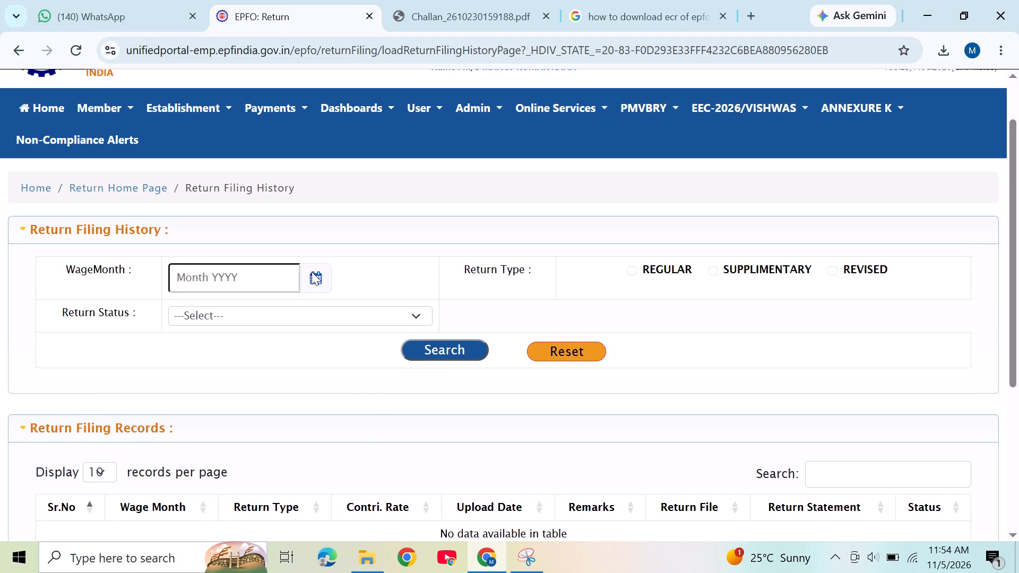
{"action": "left_click", "coordinate": [312, 272]}
{"action": "left_click", "coordinate": [256, 307]}
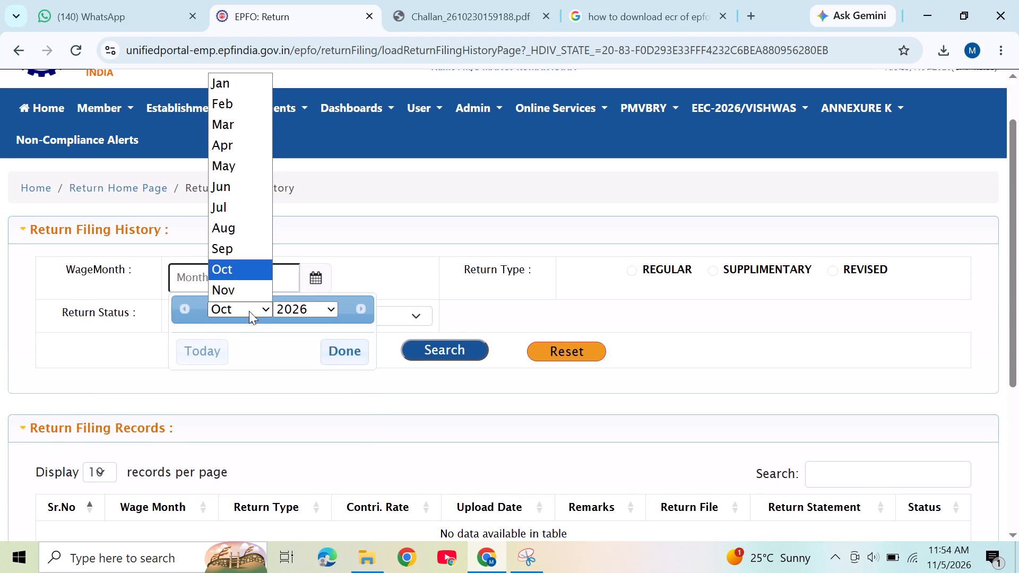
{"action": "left_click", "coordinate": [227, 254]}
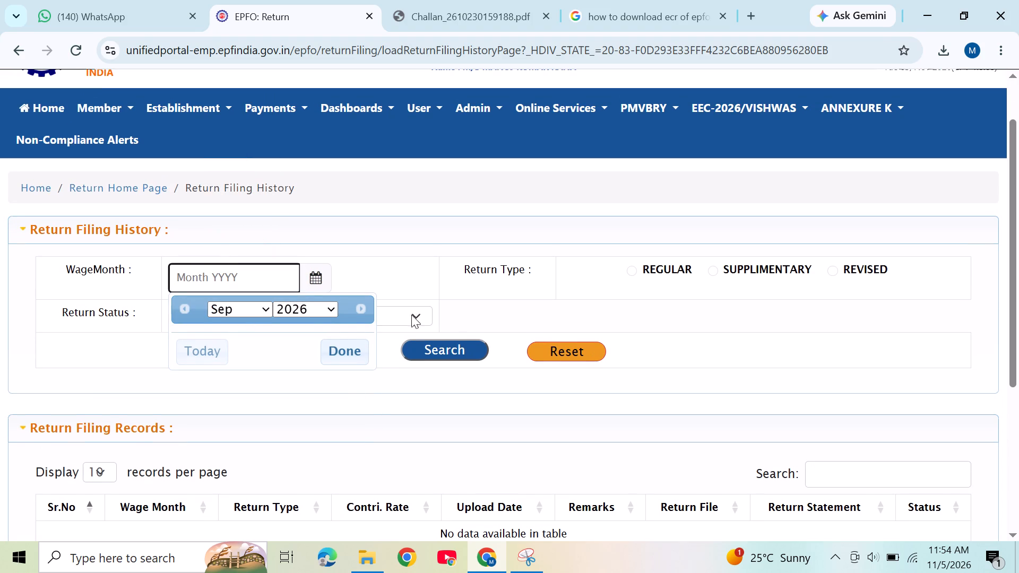
{"action": "left_click", "coordinate": [347, 353]}
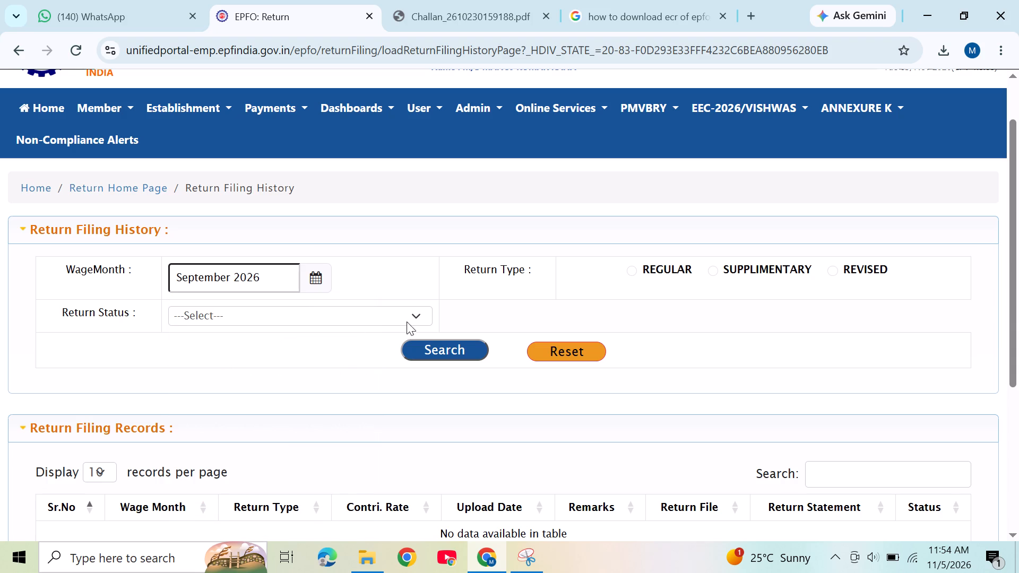
{"action": "left_click", "coordinate": [435, 343]}
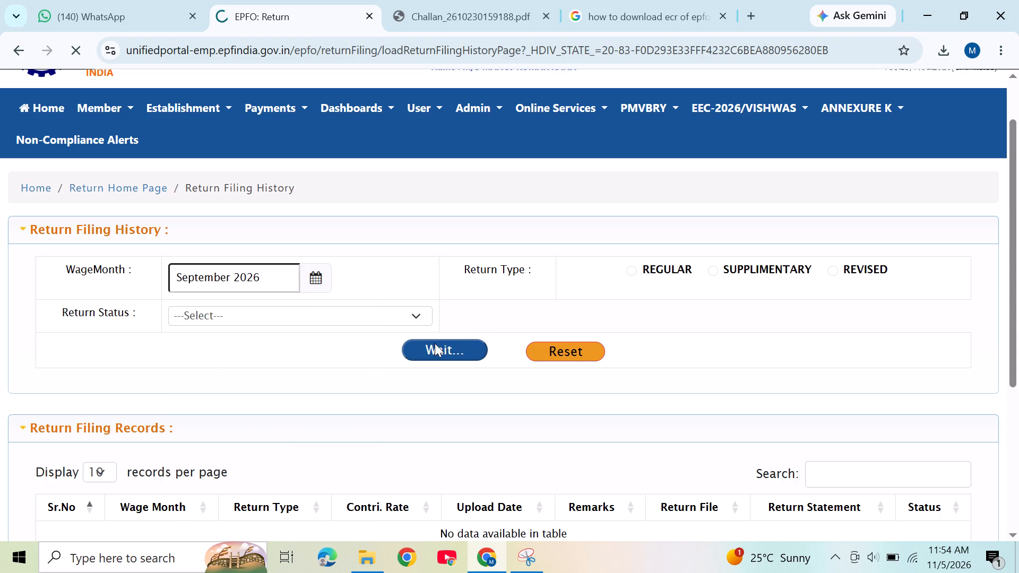
Examine the September 2026 return filing records, checking their upload dates, return files, return statements and statuses.
{"action": "scroll", "coordinate": [435, 343], "scroll_direction": "down", "scroll_amount": 1}
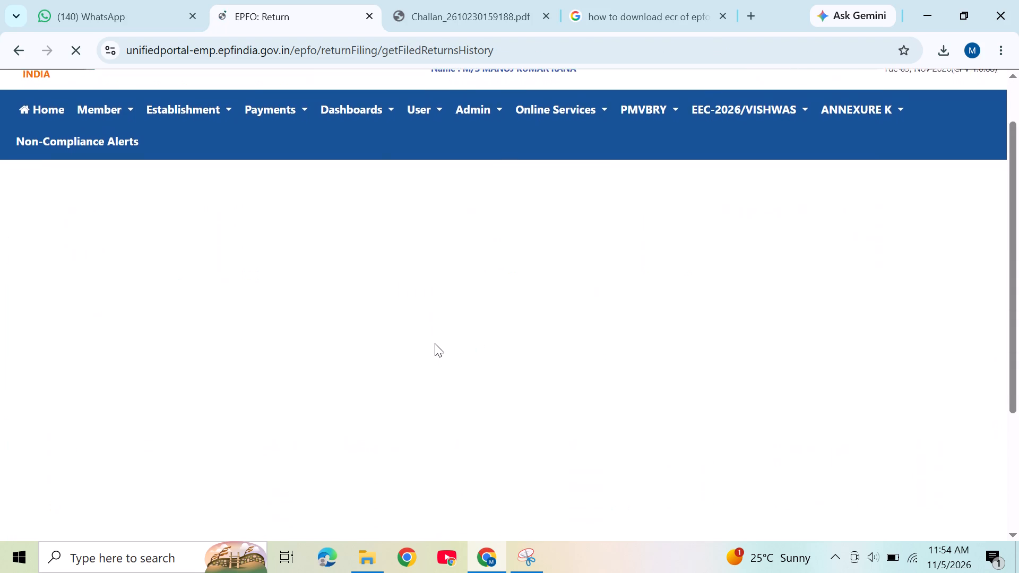
{"action": "scroll", "coordinate": [435, 343], "scroll_direction": "down", "scroll_amount": 2}
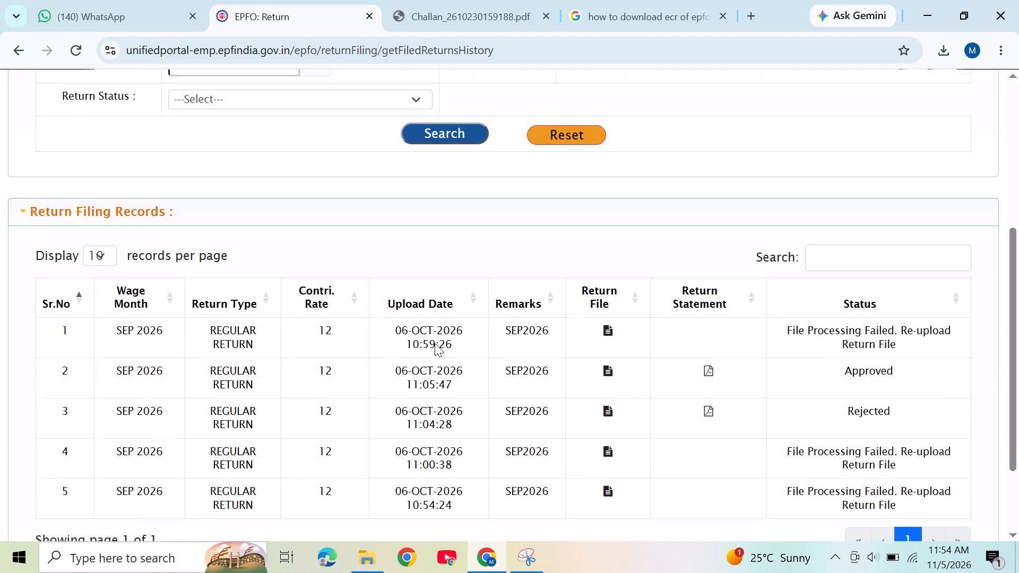
{"action": "scroll", "coordinate": [435, 343], "scroll_direction": "down", "scroll_amount": 3}
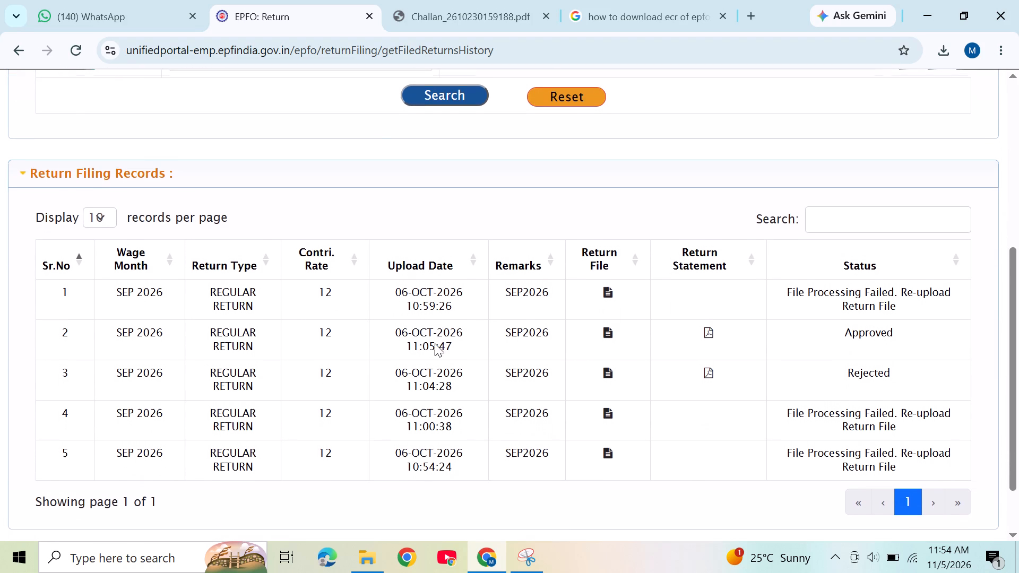
{"action": "scroll", "coordinate": [435, 343], "scroll_direction": "down", "scroll_amount": 2}
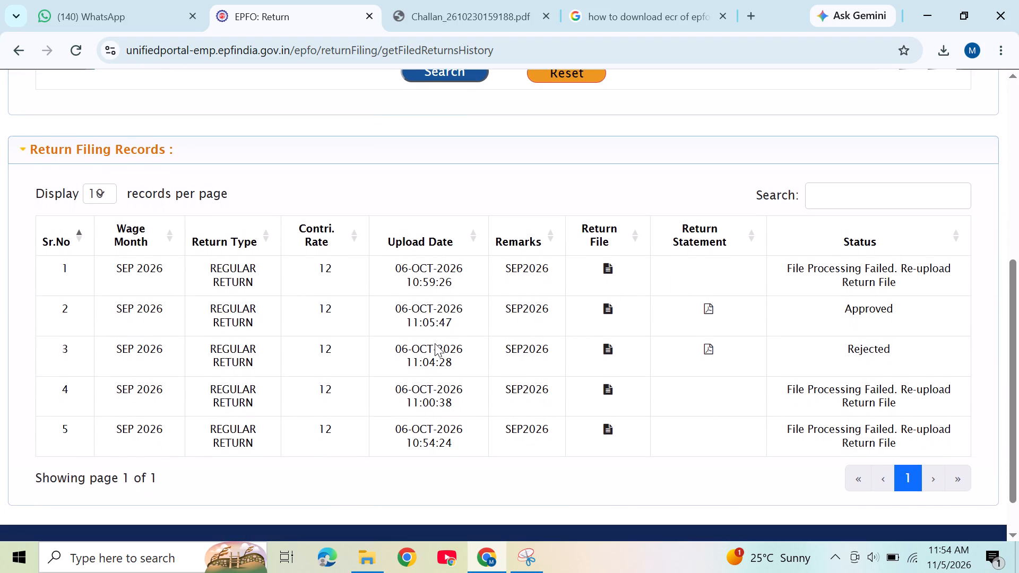
{"action": "scroll", "coordinate": [435, 343], "scroll_direction": "down", "scroll_amount": 1}
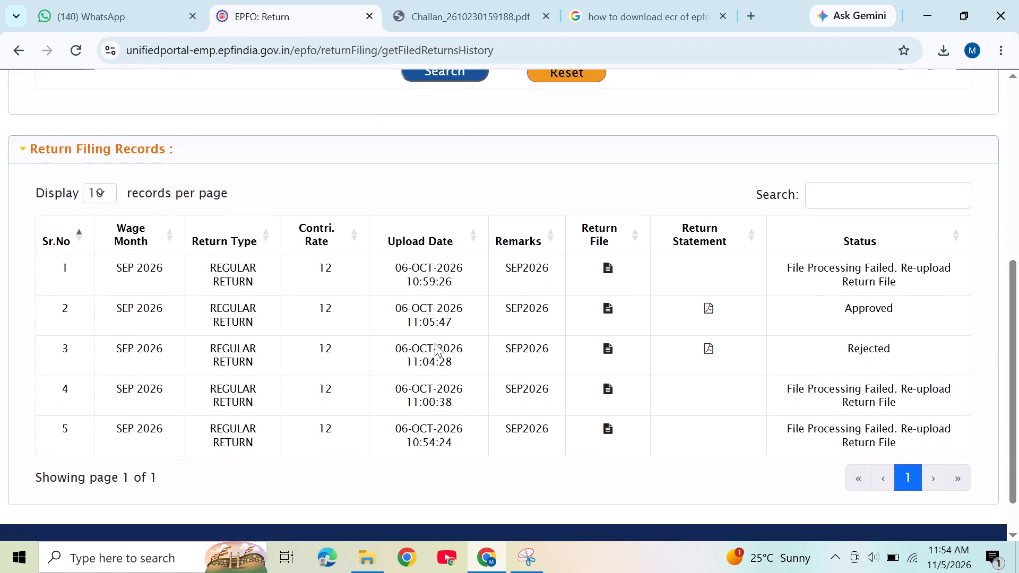
{"action": "scroll", "coordinate": [435, 355], "scroll_direction": "down", "scroll_amount": 1}
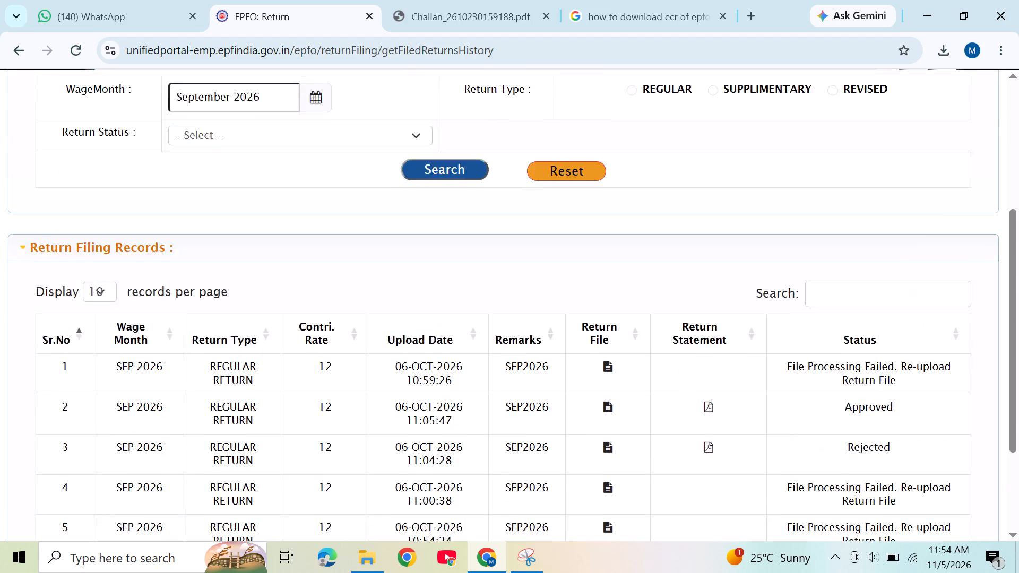
{"action": "scroll", "coordinate": [435, 355], "scroll_direction": "down", "scroll_amount": 1}
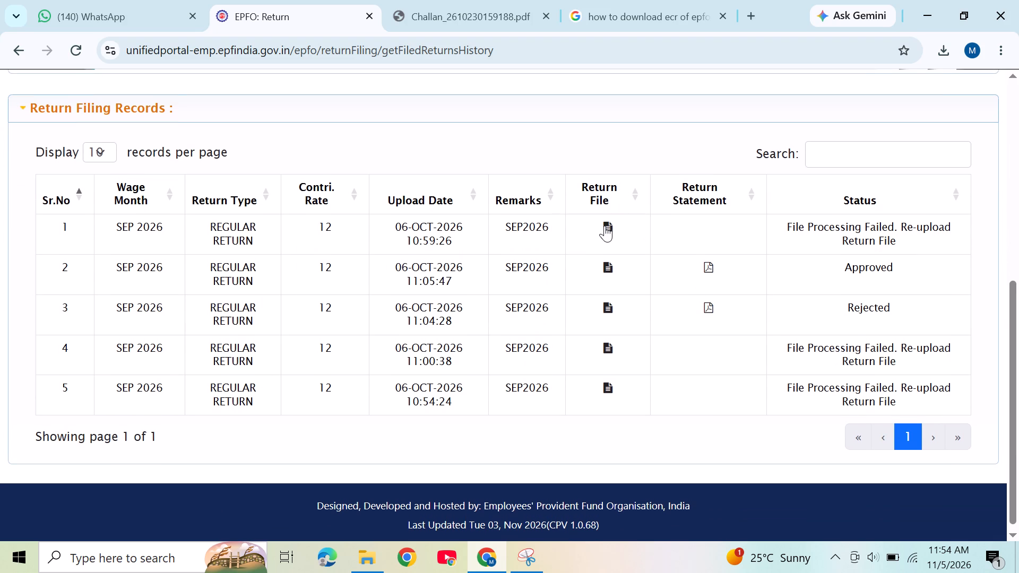
Download the return file of the first September 2026 record, view its contents in Notepad and close it.
{"action": "left_click", "coordinate": [603, 225]}
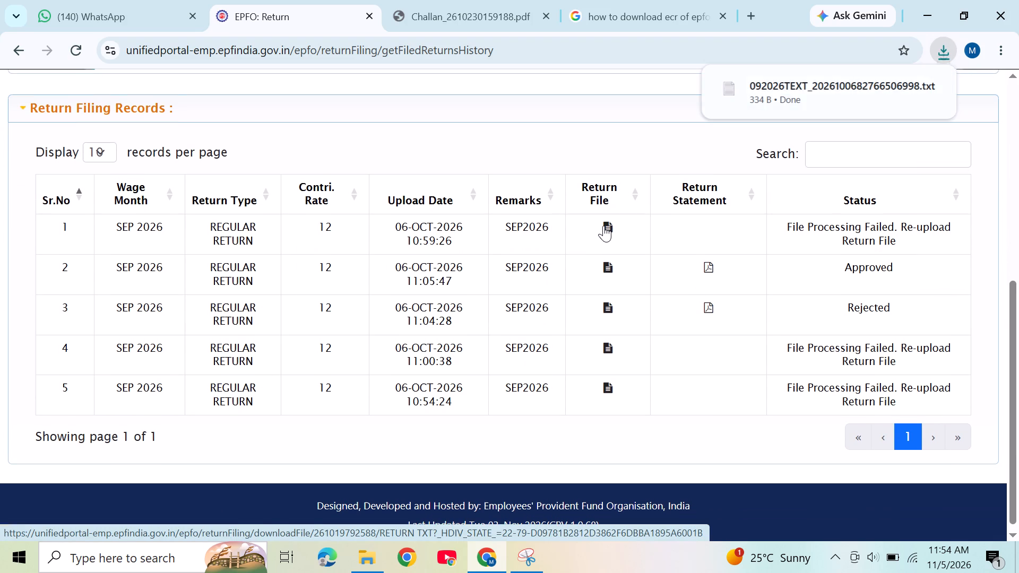
{"action": "left_click", "coordinate": [779, 91]}
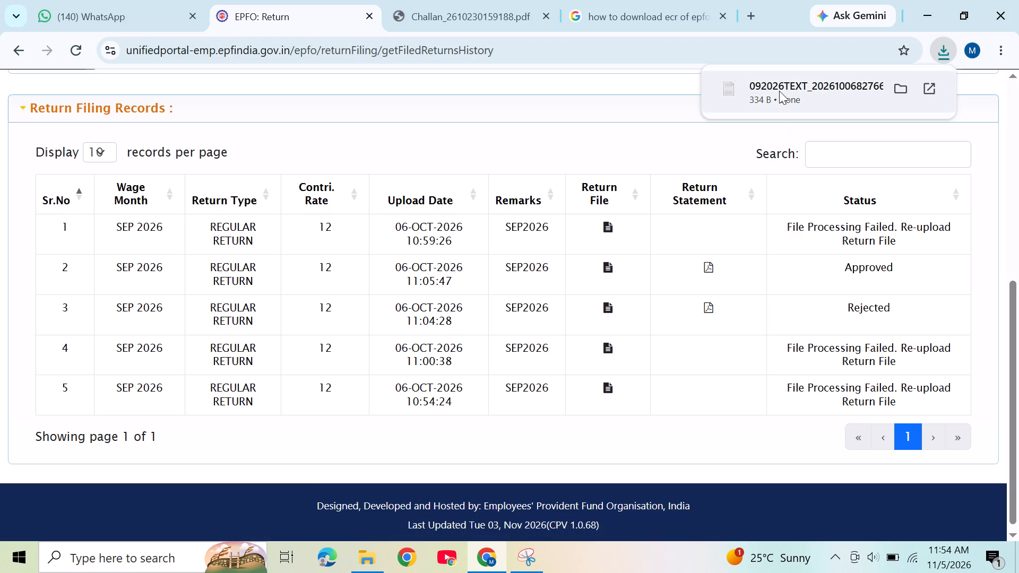
{"action": "left_click", "coordinate": [817, 89]}
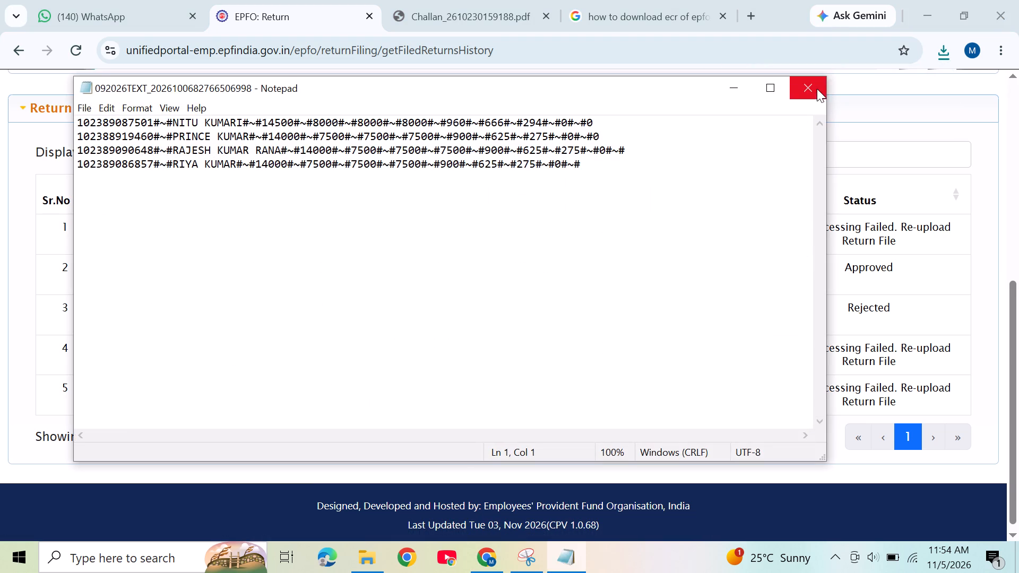
Download the return file of the approved September 2026 record and check the recent download history.
{"action": "left_click", "coordinate": [606, 271]}
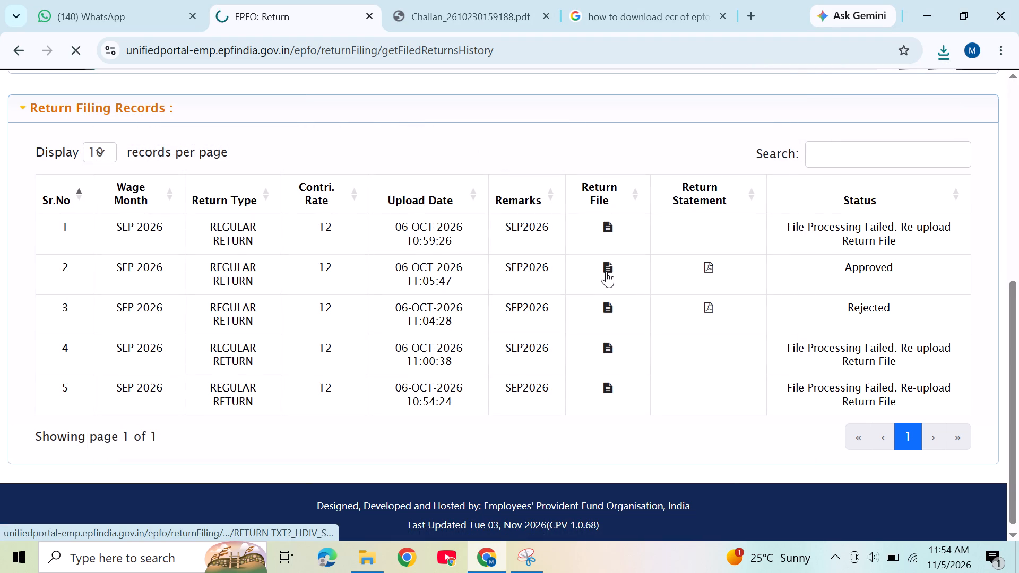
{"action": "left_click", "coordinate": [946, 55]}
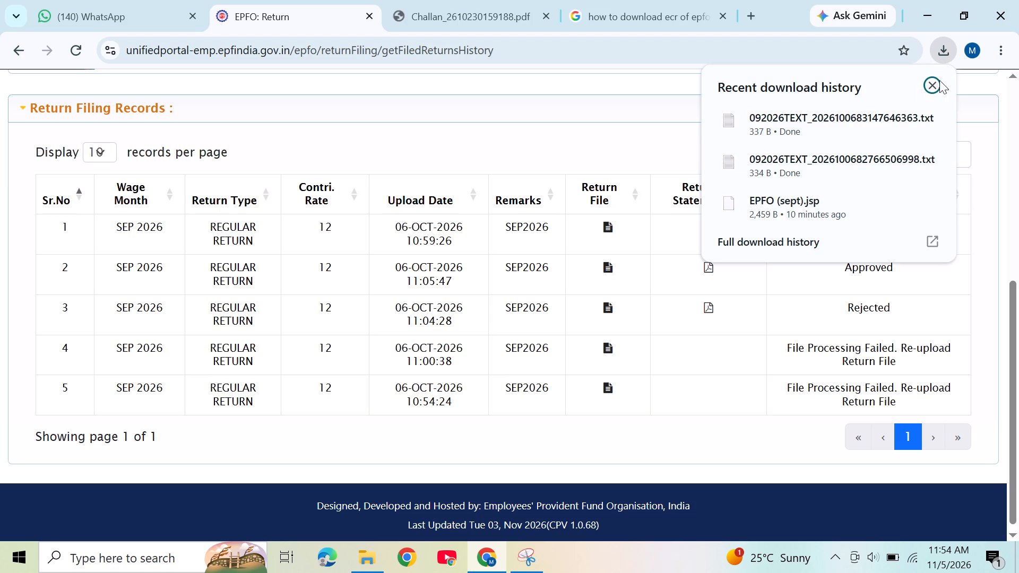
{"action": "left_click", "coordinate": [939, 80]}
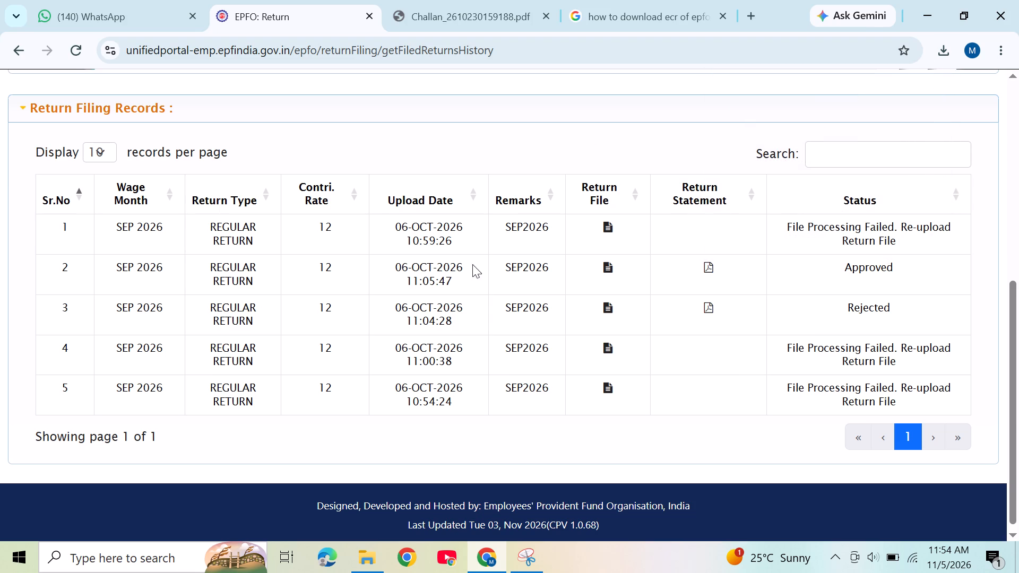
Return to the Return Filing quick links page.
{"action": "scroll", "coordinate": [436, 339], "scroll_direction": "right", "scroll_amount": 1}
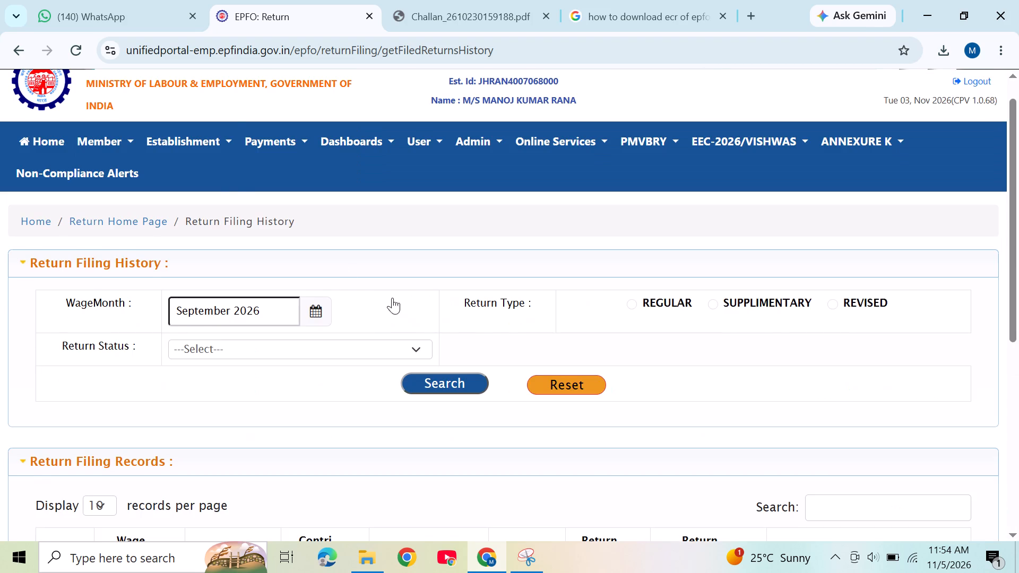
{"action": "left_click", "coordinate": [278, 166]}
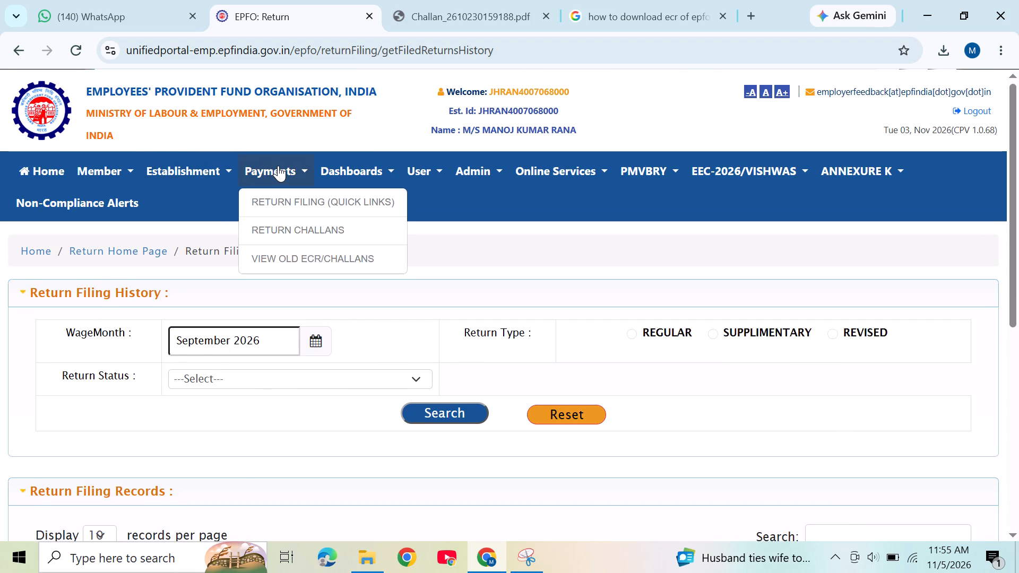
{"action": "left_click", "coordinate": [325, 207]}
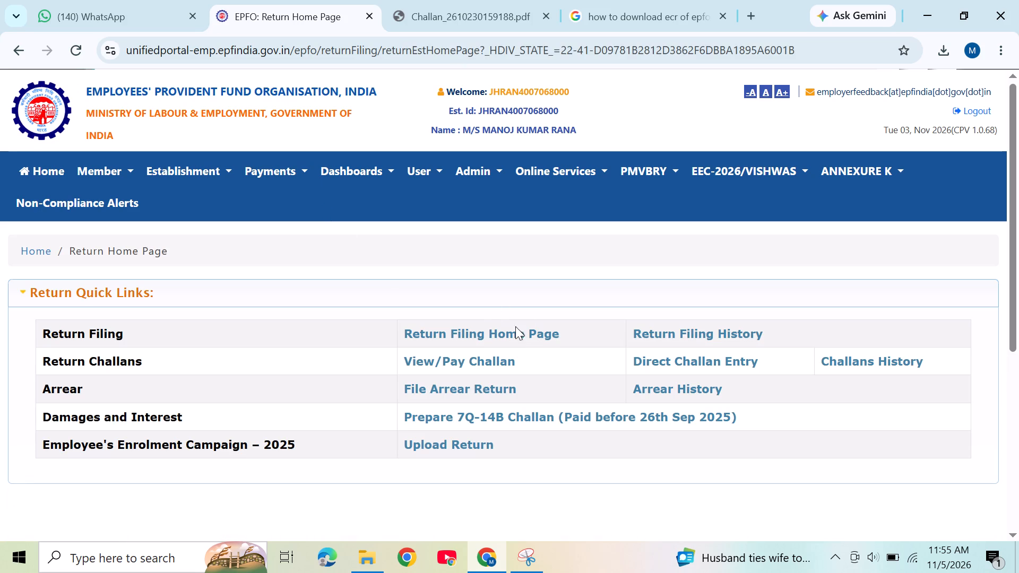
Open the Sep 2026 return details from the wage-month summary on the Return Filing Home Page.
{"action": "left_click", "coordinate": [532, 331]}
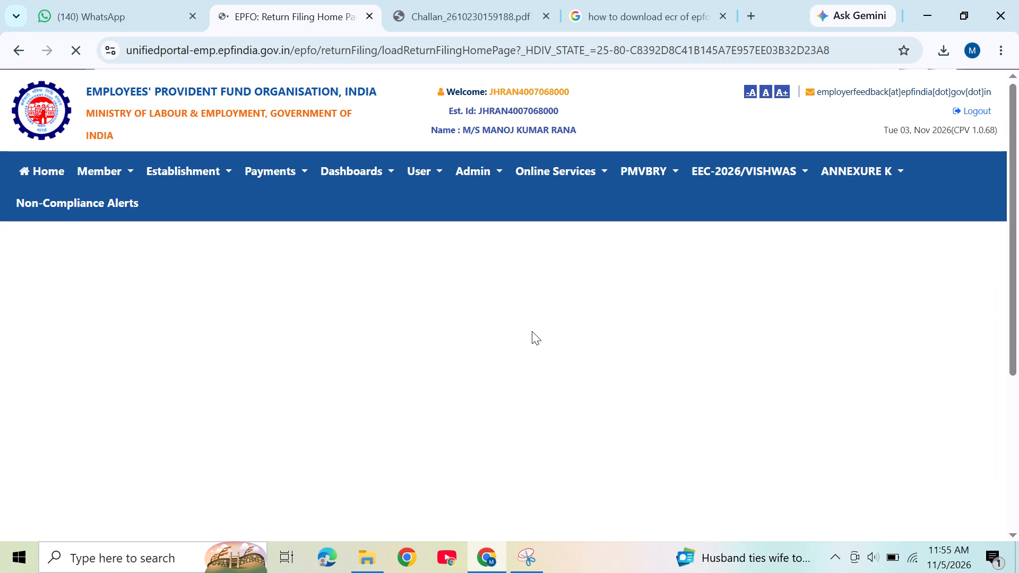
{"action": "scroll", "coordinate": [532, 331], "scroll_direction": "down", "scroll_amount": 2}
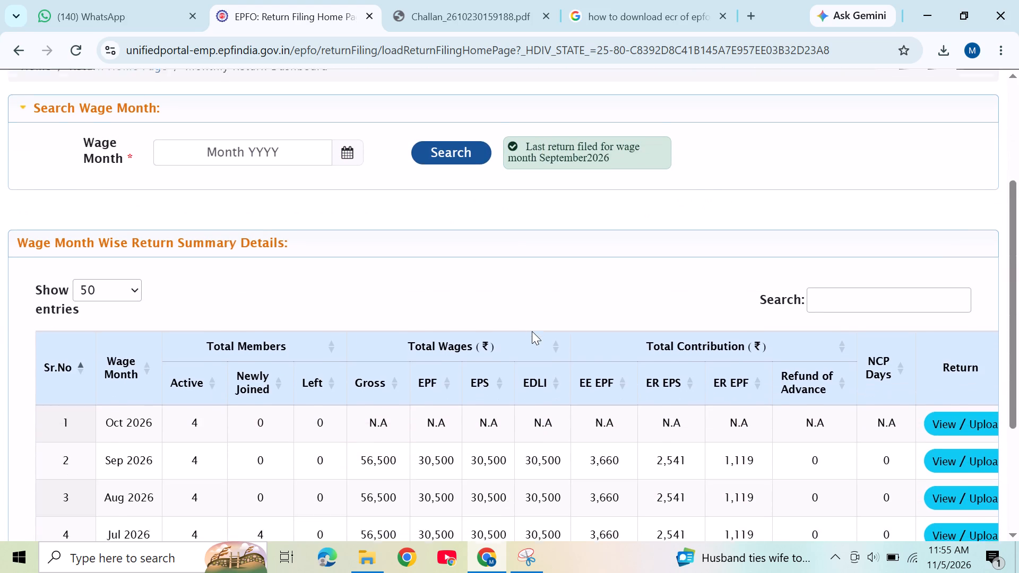
{"action": "scroll", "coordinate": [532, 331], "scroll_direction": "down", "scroll_amount": 3}
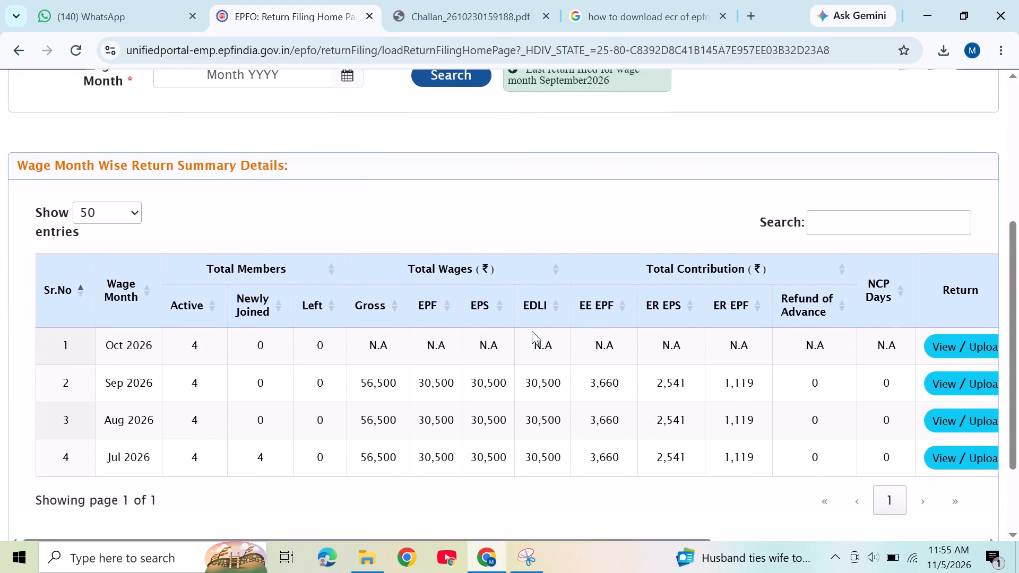
{"action": "scroll", "coordinate": [532, 331], "scroll_direction": "down", "scroll_amount": 1}
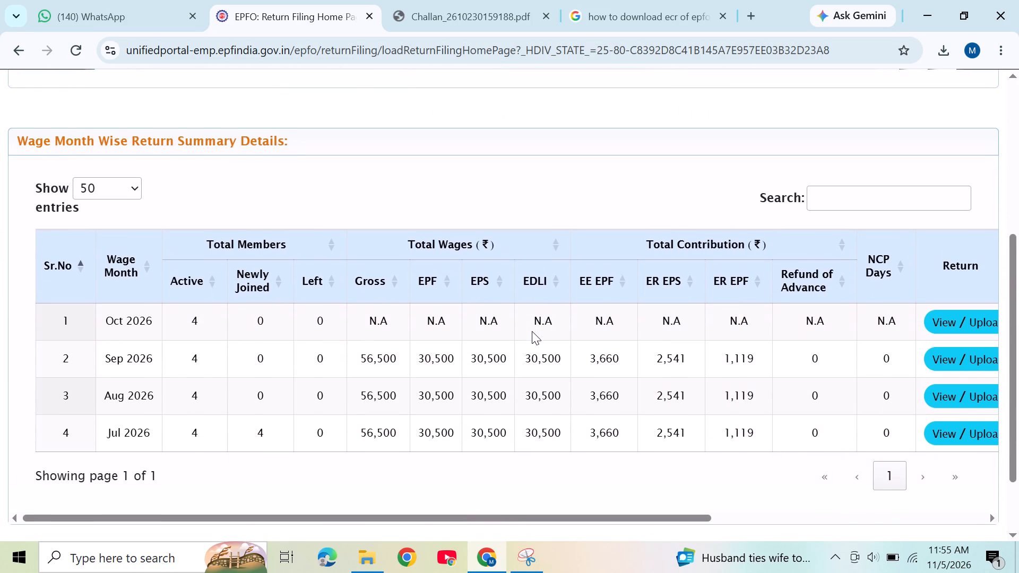
{"action": "scroll", "coordinate": [532, 331], "scroll_direction": "down", "scroll_amount": 1}
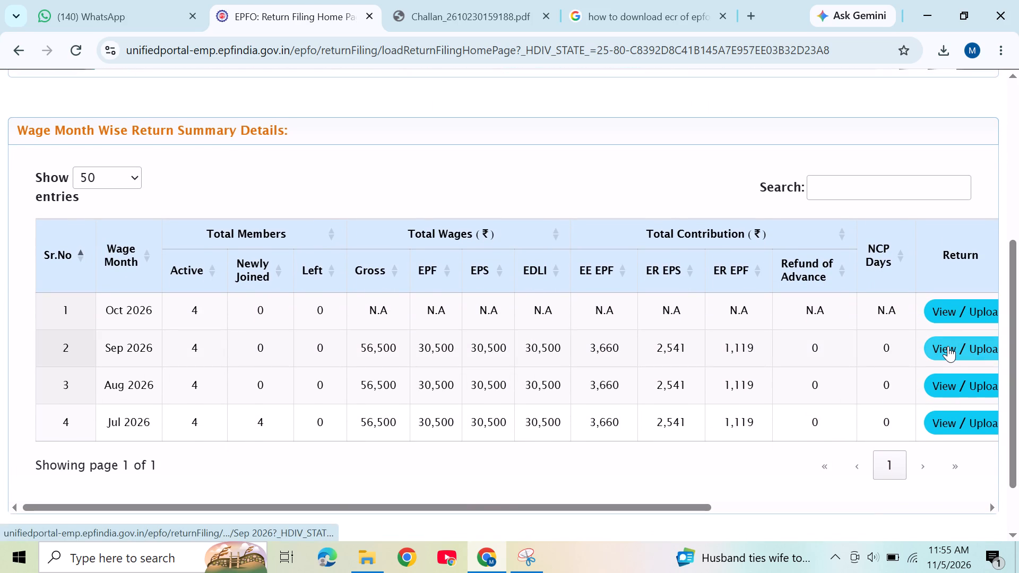
{"action": "left_click", "coordinate": [948, 346]}
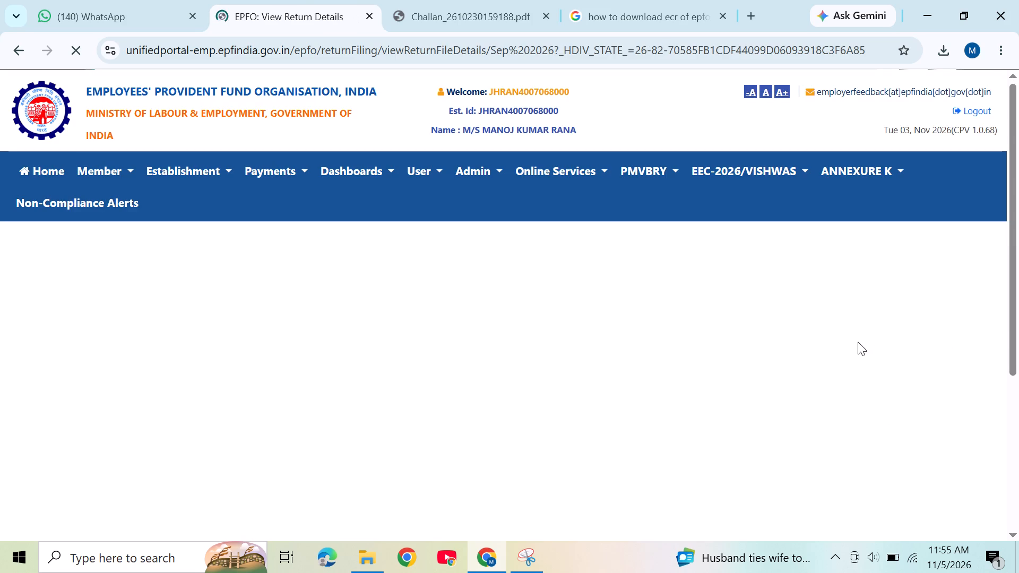
Download the return statement PDF of the approved regular return among the recent Sep 2026 returns.
{"action": "scroll", "coordinate": [789, 338], "scroll_direction": "down", "scroll_amount": 3}
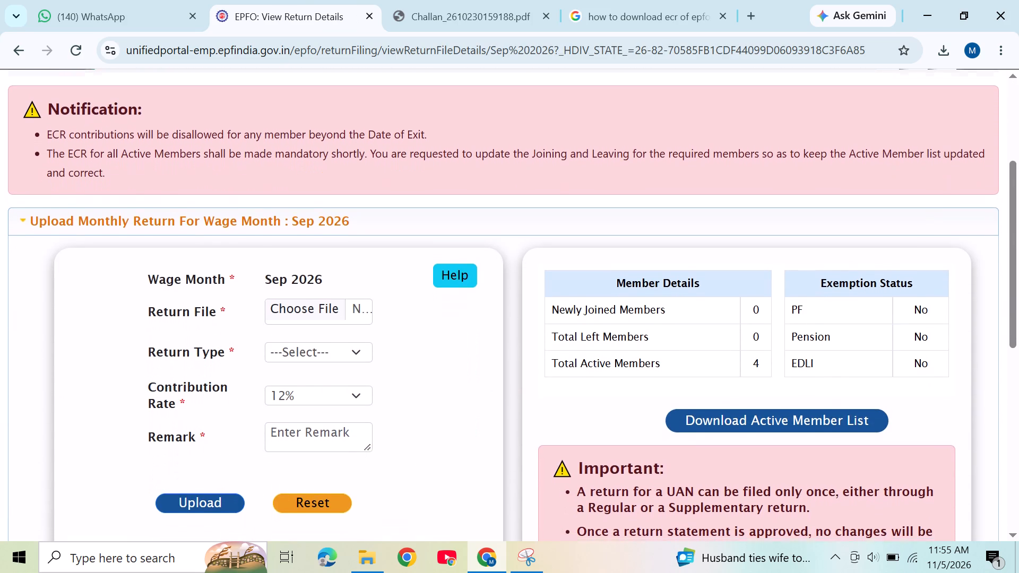
{"action": "scroll", "coordinate": [789, 338], "scroll_direction": "down", "scroll_amount": 5}
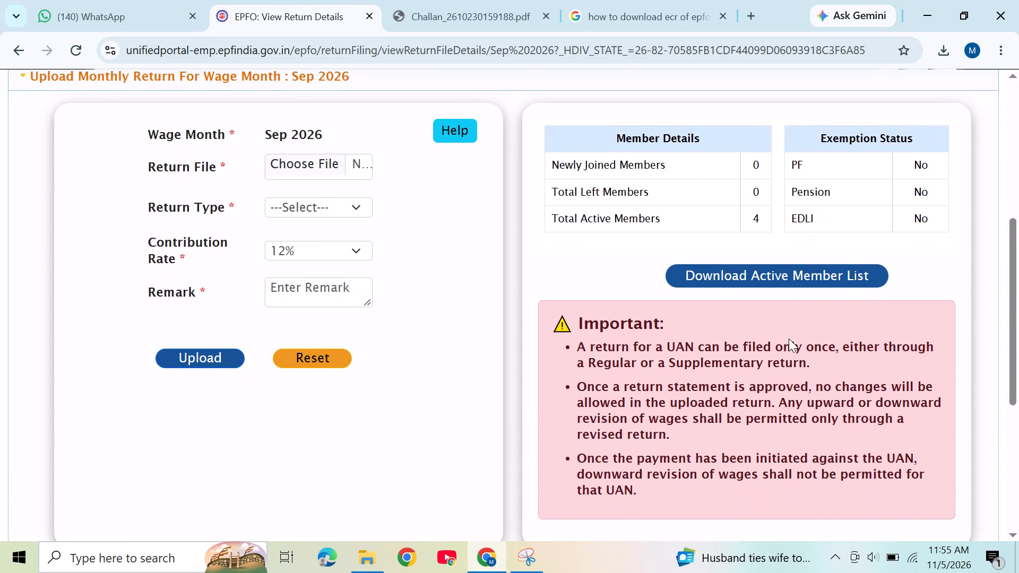
{"action": "scroll", "coordinate": [789, 338], "scroll_direction": "down", "scroll_amount": 3}
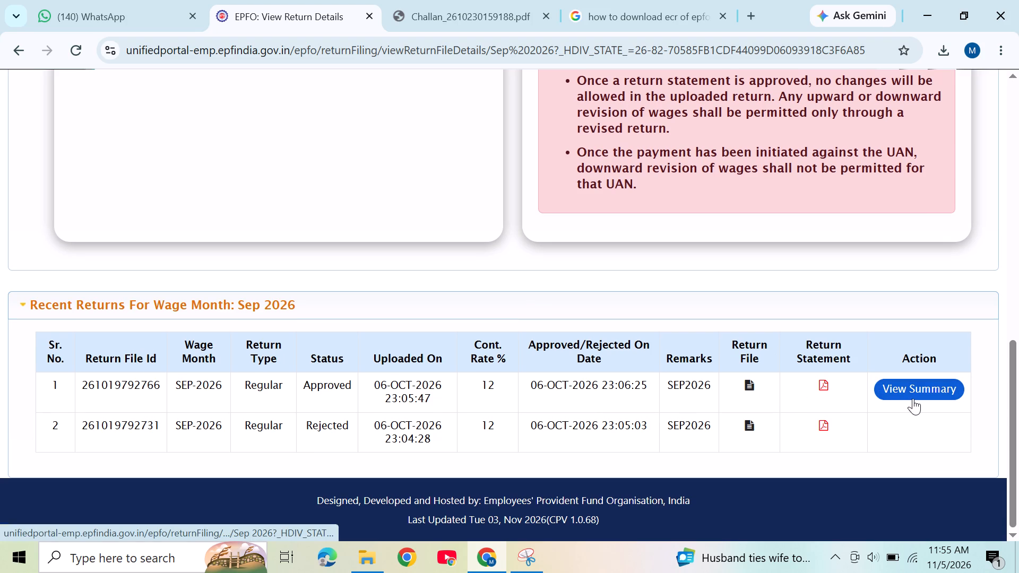
{"action": "left_click", "coordinate": [827, 386]}
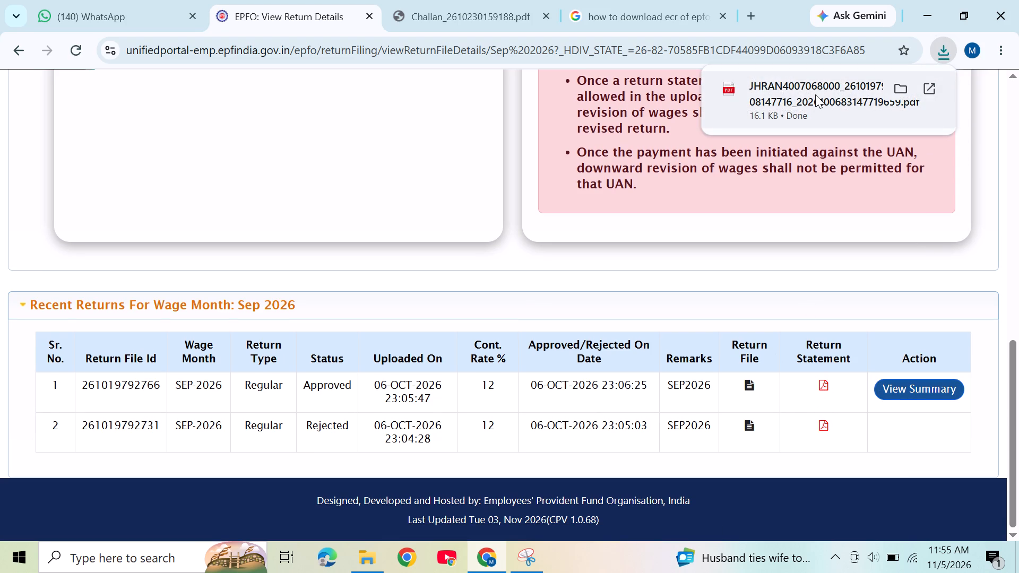
Open the downloaded Sep 2026 return statement and examine its establishment, contribution and member details.
{"action": "left_click", "coordinate": [815, 94]}
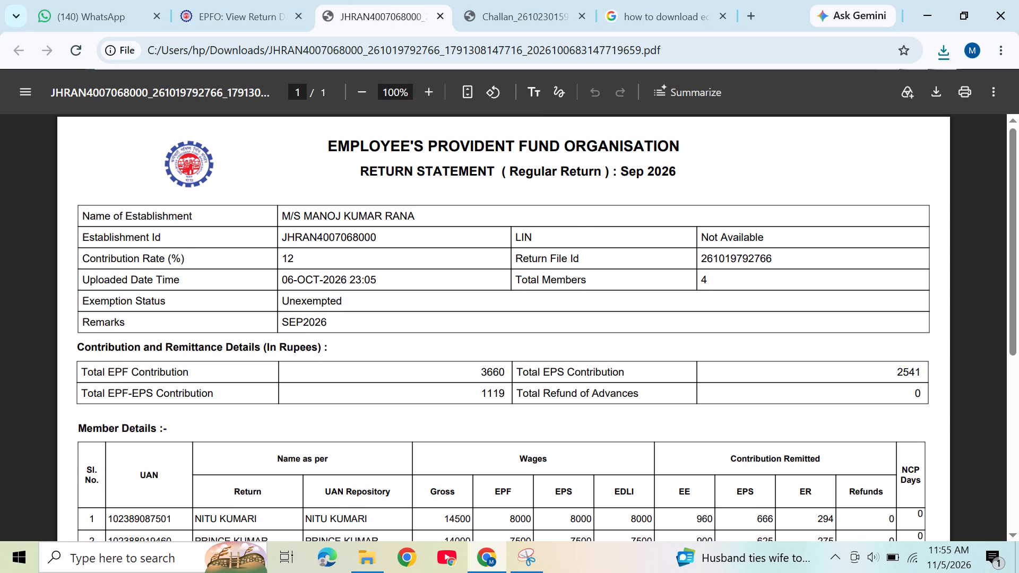
{"action": "scroll", "coordinate": [530, 291], "scroll_direction": "down", "scroll_amount": 1}
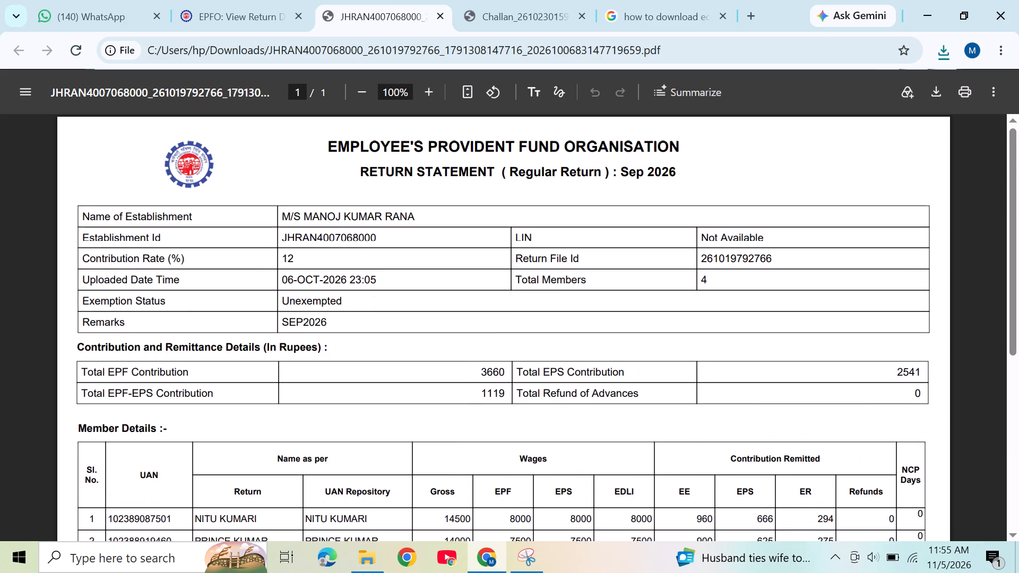
{"action": "scroll", "coordinate": [530, 291], "scroll_direction": "down", "scroll_amount": 2}
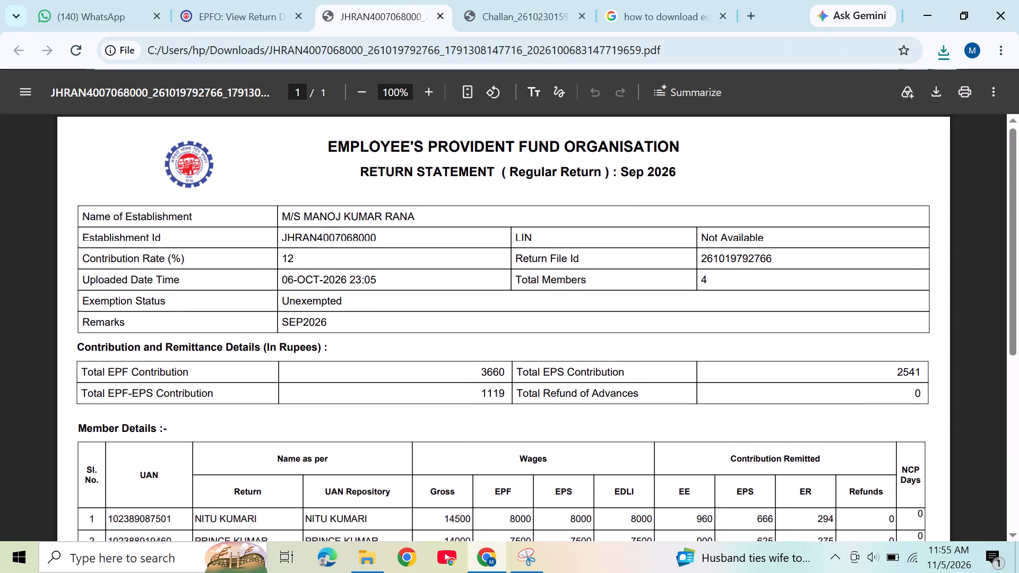
{"action": "scroll", "coordinate": [530, 291], "scroll_direction": "down", "scroll_amount": 1}
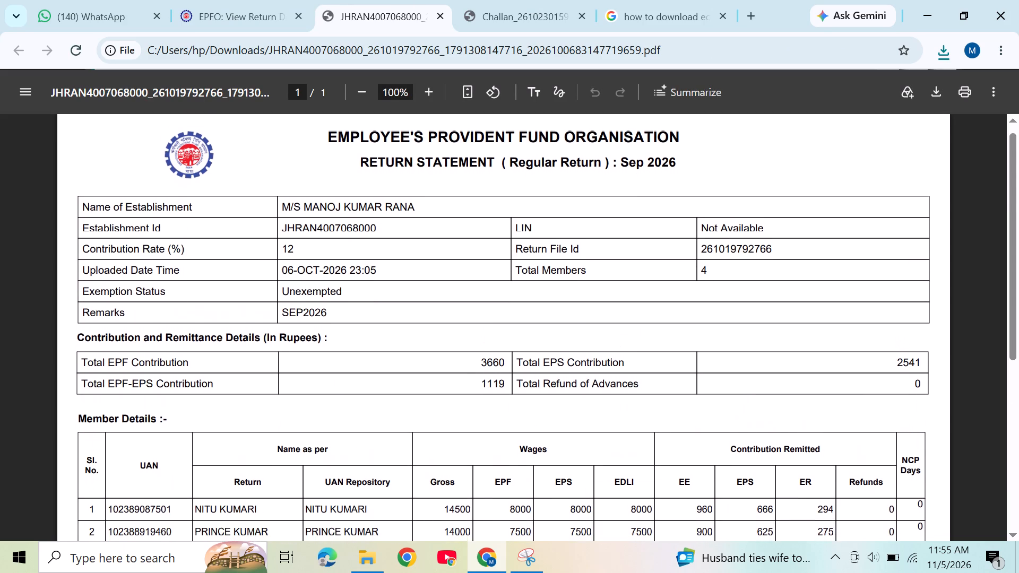
{"action": "scroll", "coordinate": [530, 291], "scroll_direction": "down", "scroll_amount": 2}
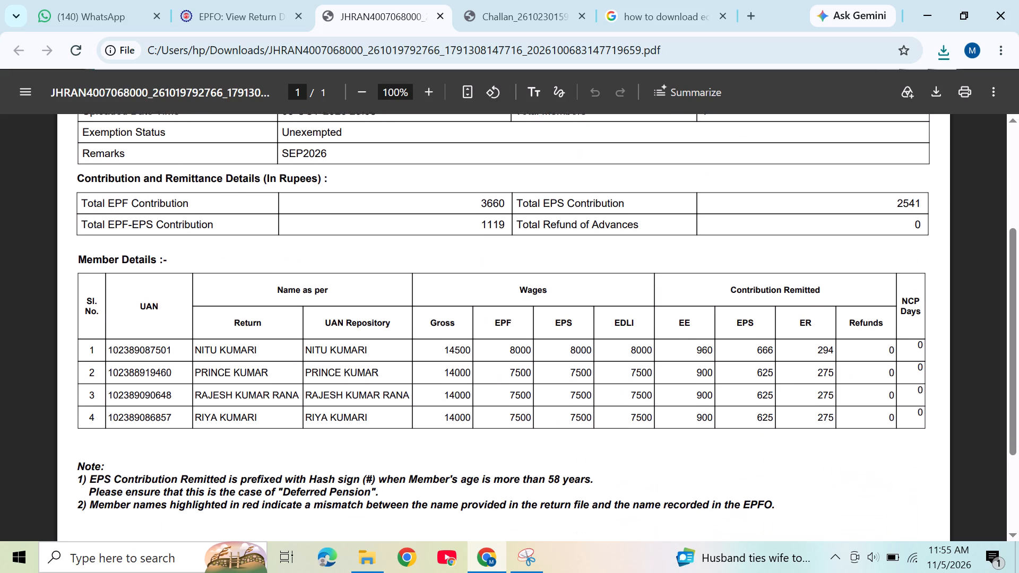
Review the remaining member details and notes in the opened Sep 2026 return statement.
{"action": "scroll", "coordinate": [530, 291], "scroll_direction": "down", "scroll_amount": 1}
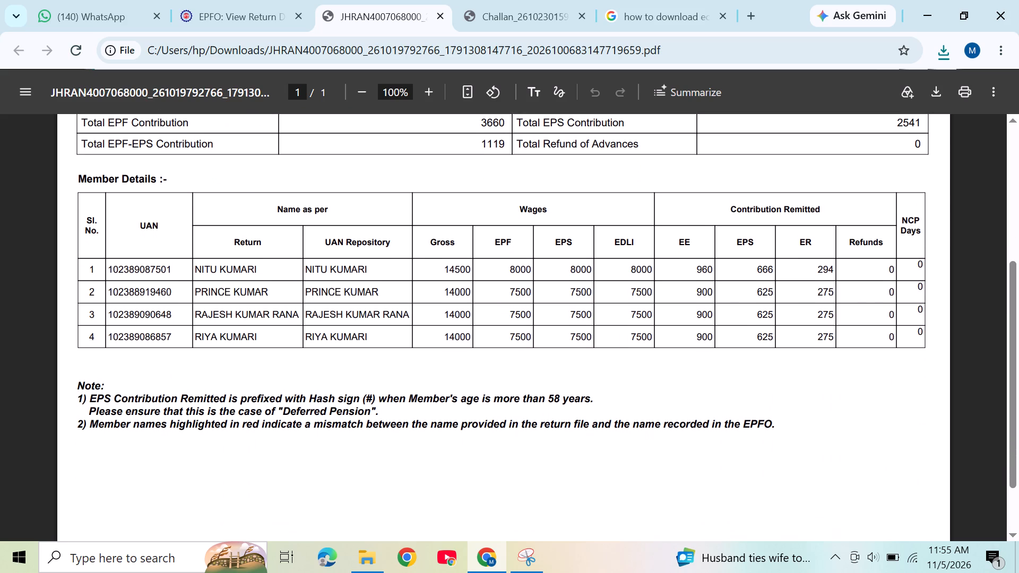
{"action": "scroll", "coordinate": [503, 276], "scroll_direction": "up", "scroll_amount": 1}
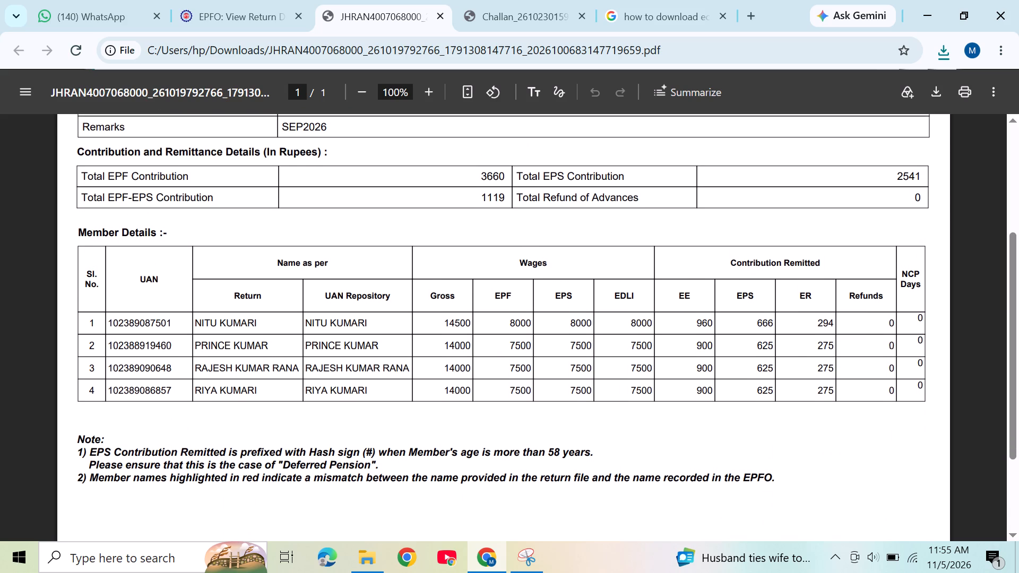
Return to the EPFO return details page and download the return file of the rejected Sep 2026 regular return.
{"action": "left_click", "coordinate": [242, 7]}
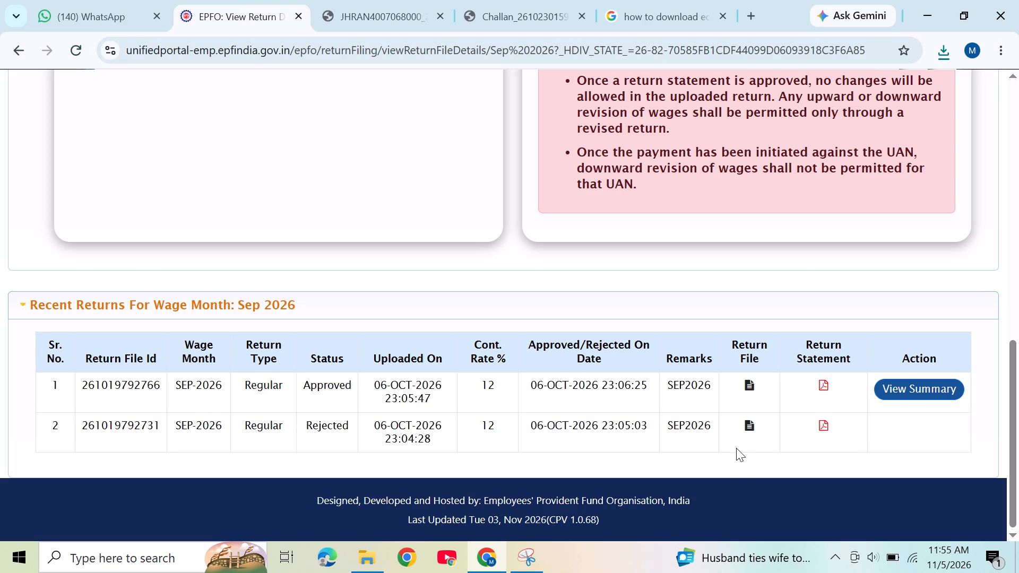
{"action": "left_click", "coordinate": [747, 423]}
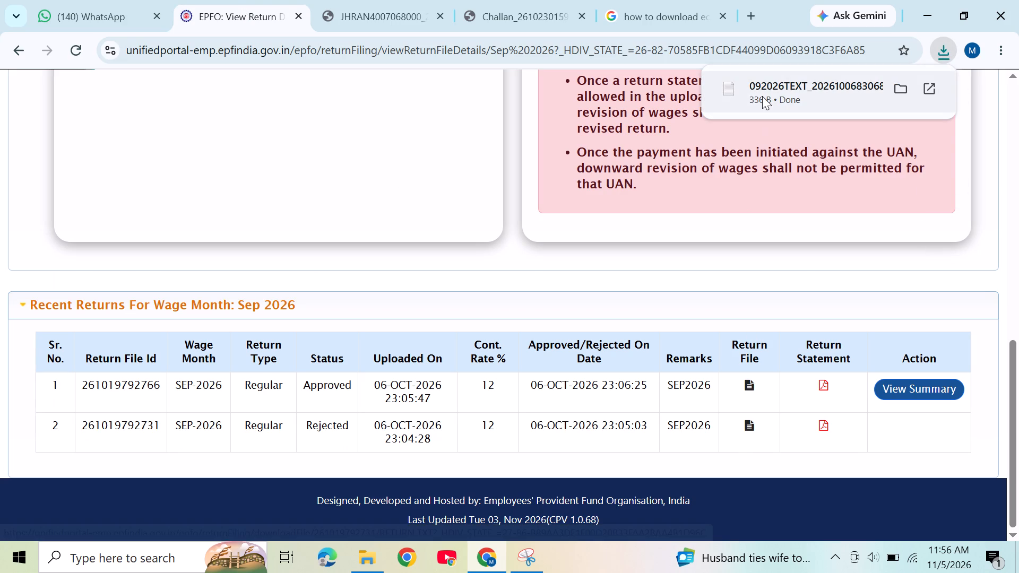
Download the return statement PDF of the rejected Sep 2026 regular return.
{"action": "left_click", "coordinate": [825, 428]}
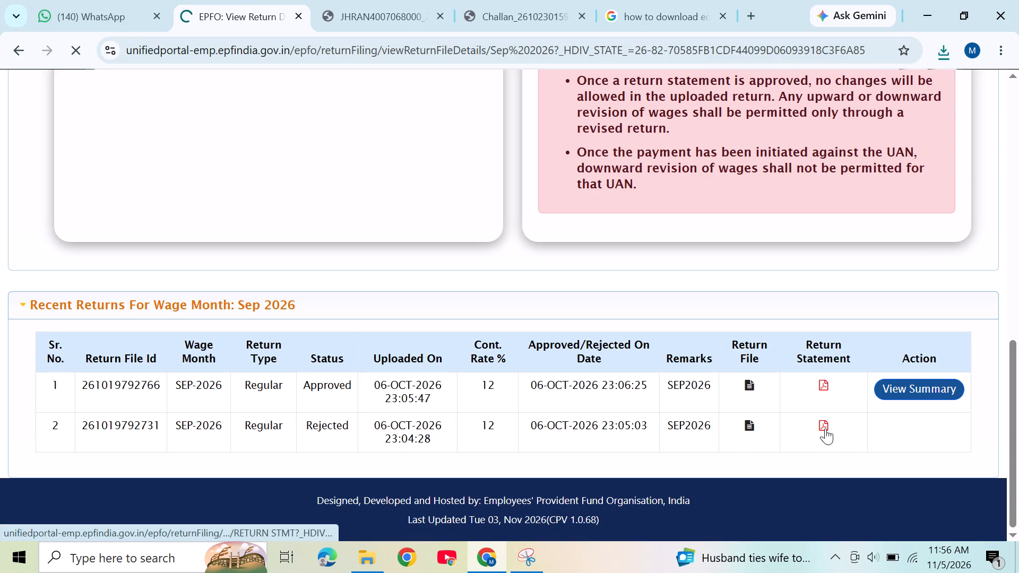
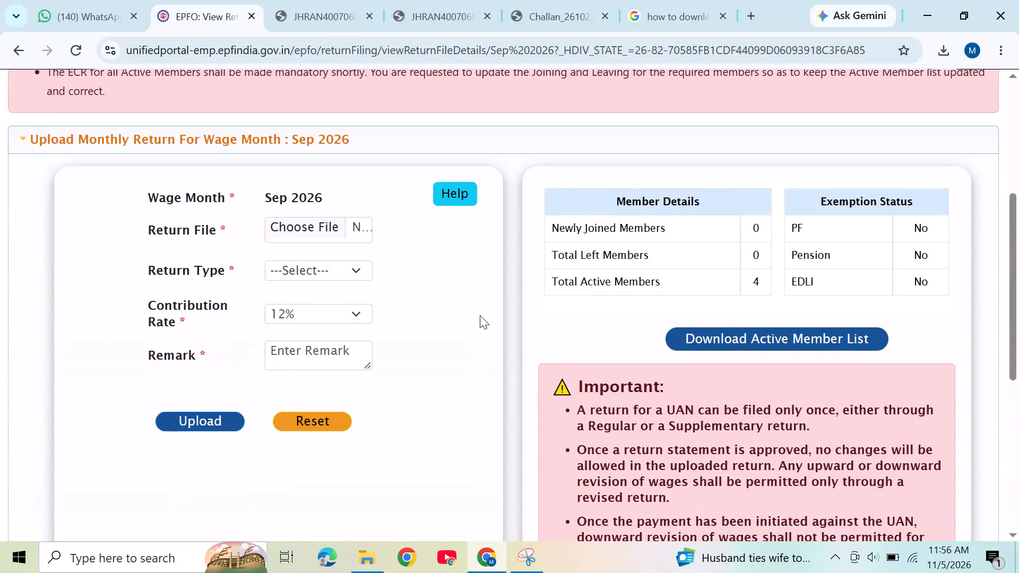
Return to the Return Filing home page and open its View-Pay Challans page.
{"action": "scroll", "coordinate": [351, 233], "scroll_direction": "up", "scroll_amount": 5}
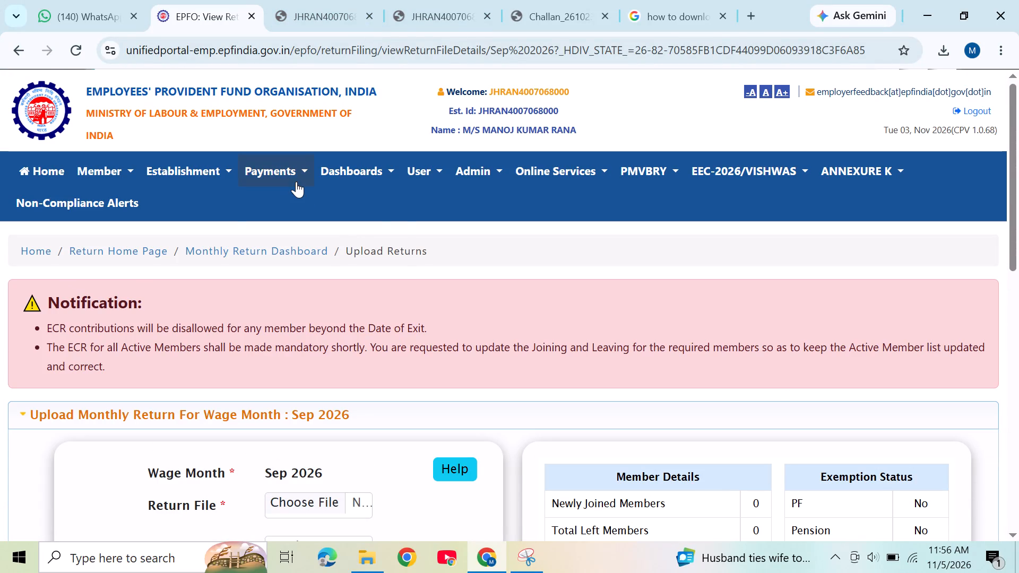
{"action": "left_click", "coordinate": [296, 181]}
{"action": "left_click", "coordinate": [297, 204]}
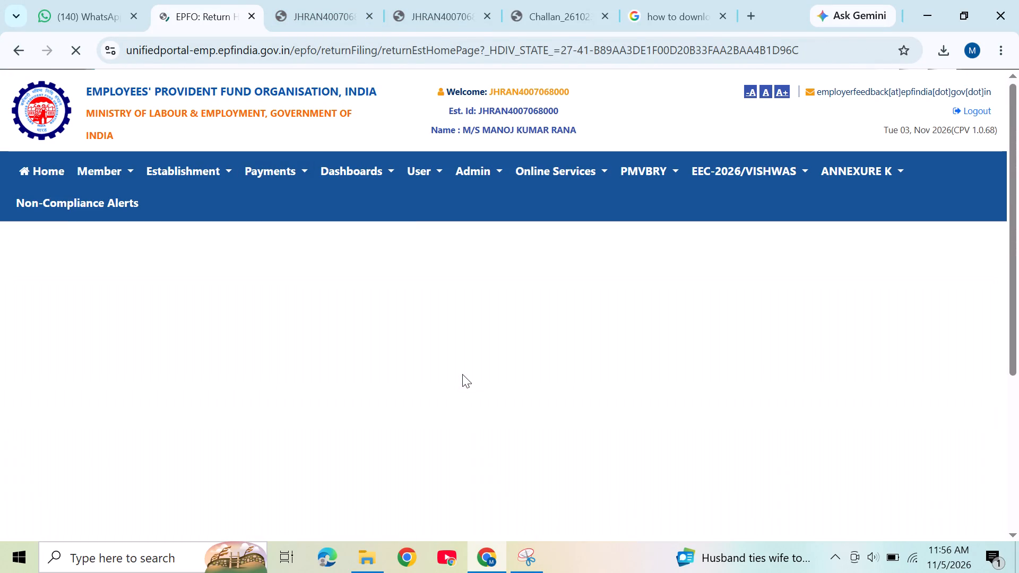
{"action": "left_click", "coordinate": [471, 360]}
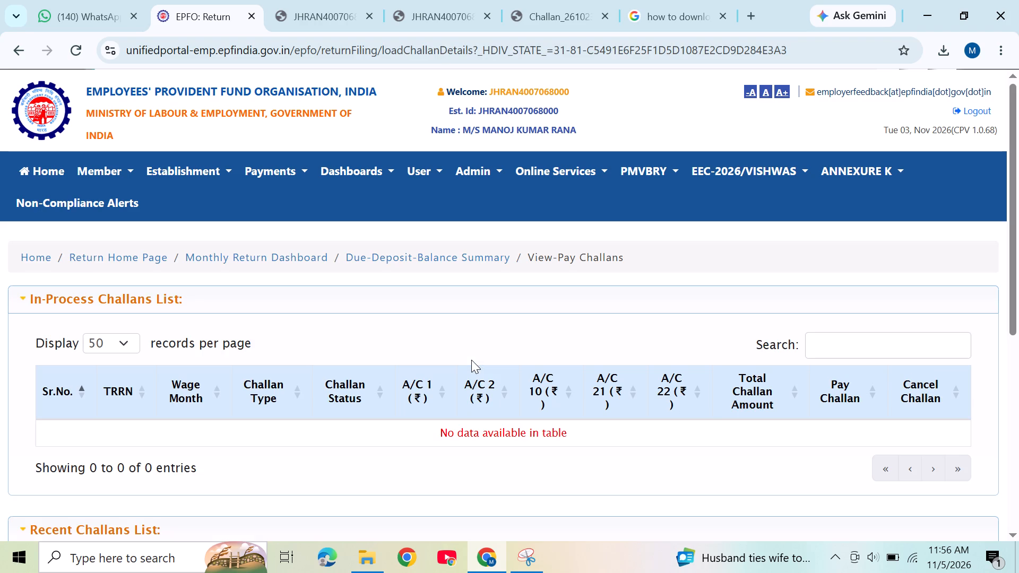
Download the payment receipt PDF of the SEP-2026 monthly contribution challan from the Recent Challans List.
{"action": "scroll", "coordinate": [471, 360], "scroll_direction": "down", "scroll_amount": 1}
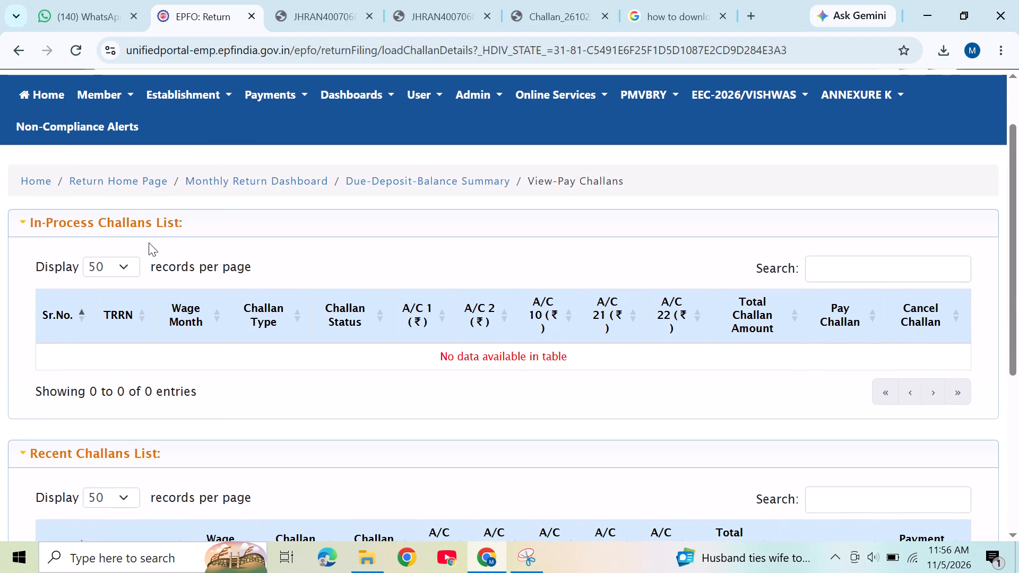
{"action": "scroll", "coordinate": [394, 301], "scroll_direction": "down", "scroll_amount": 2}
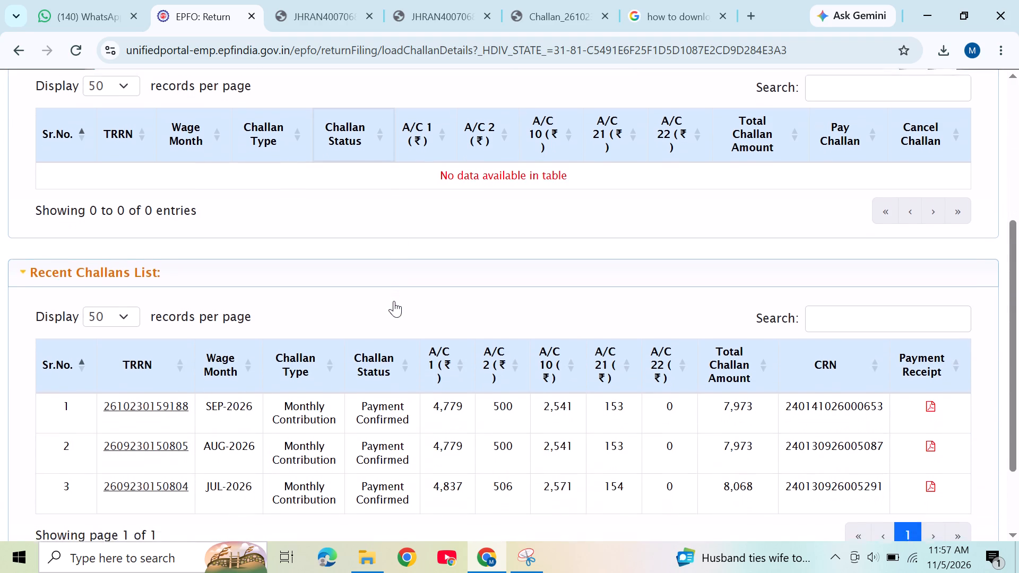
{"action": "scroll", "coordinate": [394, 301], "scroll_direction": "down", "scroll_amount": 2}
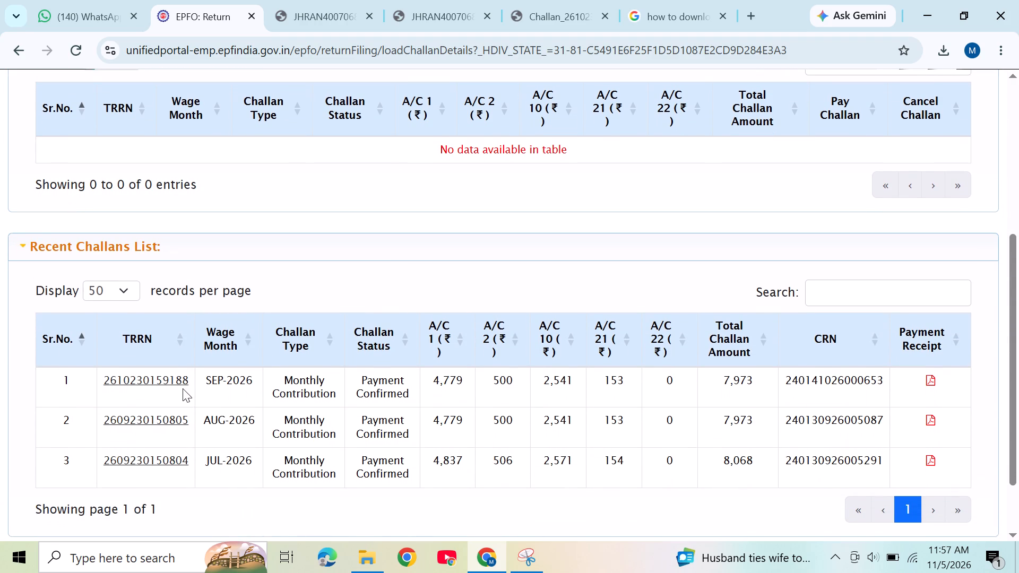
{"action": "left_click", "coordinate": [929, 376]}
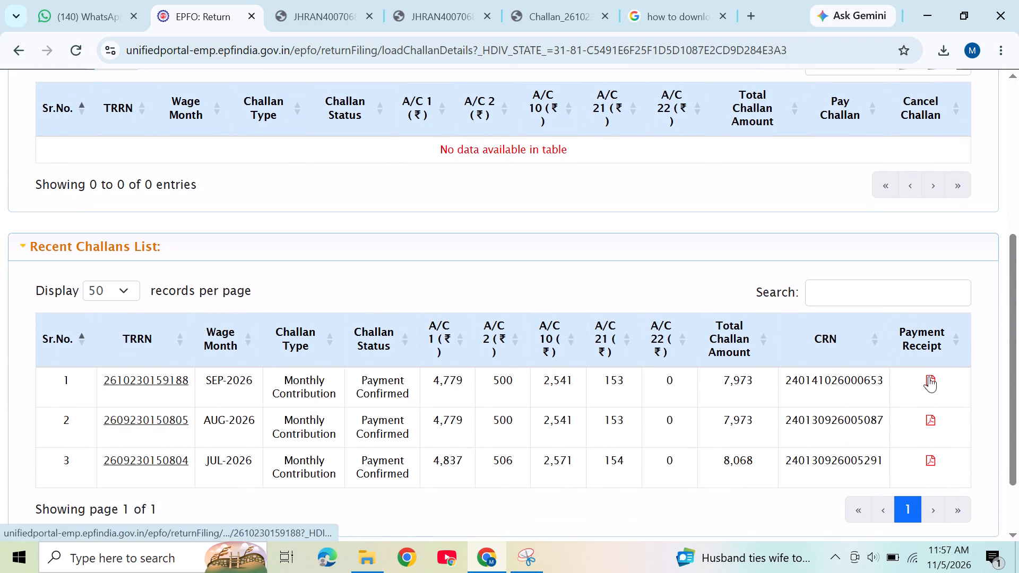
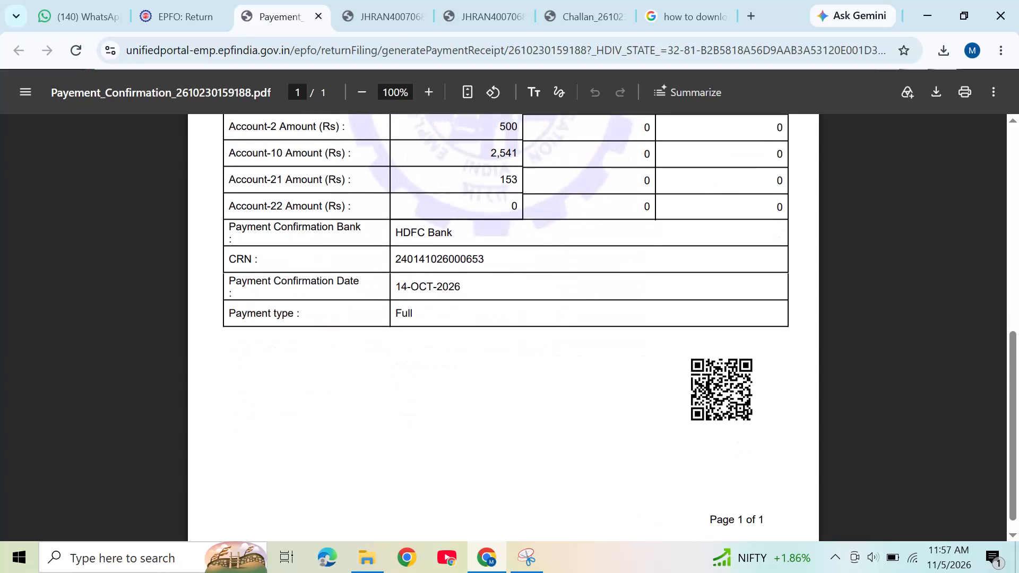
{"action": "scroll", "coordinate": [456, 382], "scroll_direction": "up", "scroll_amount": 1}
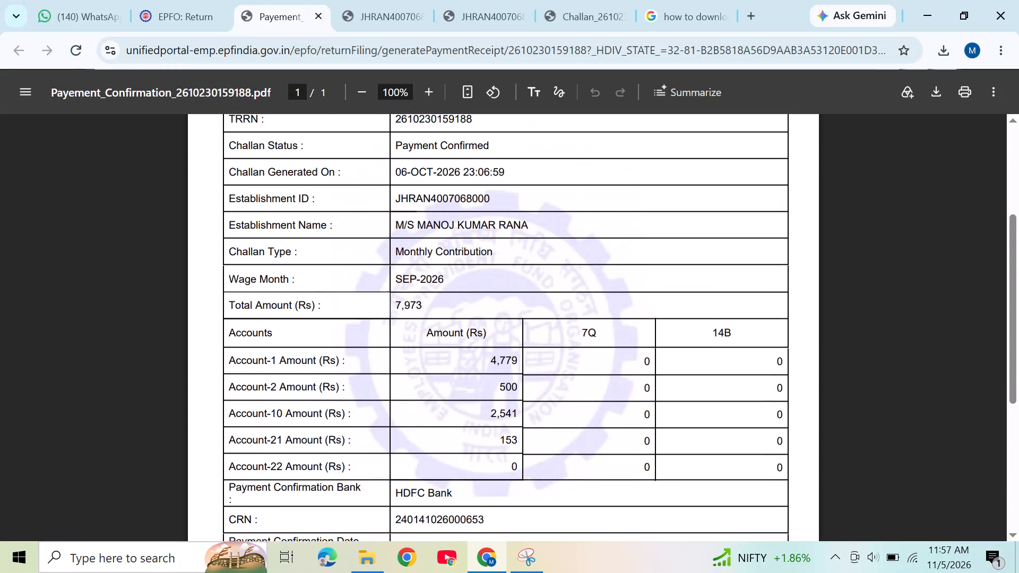
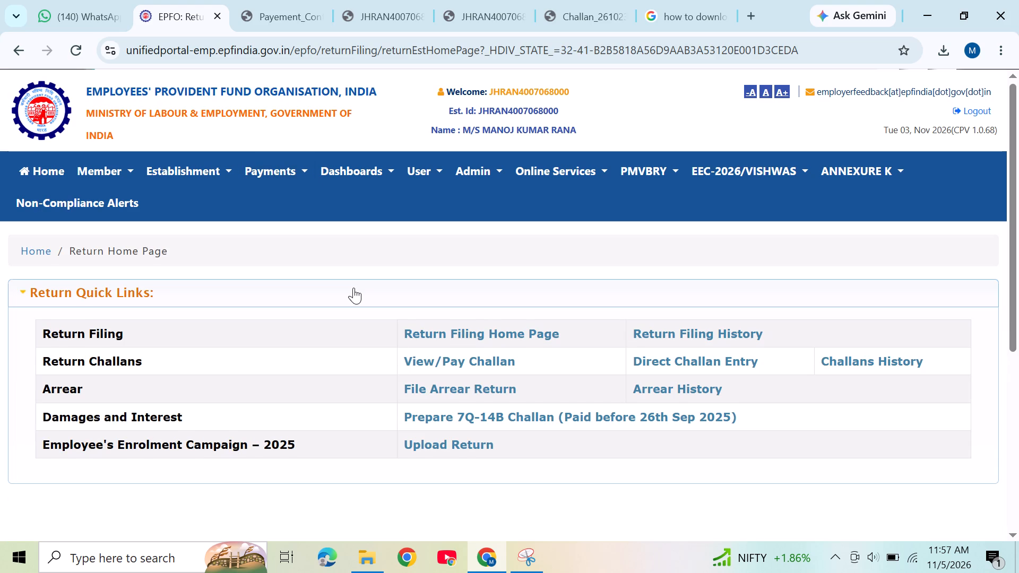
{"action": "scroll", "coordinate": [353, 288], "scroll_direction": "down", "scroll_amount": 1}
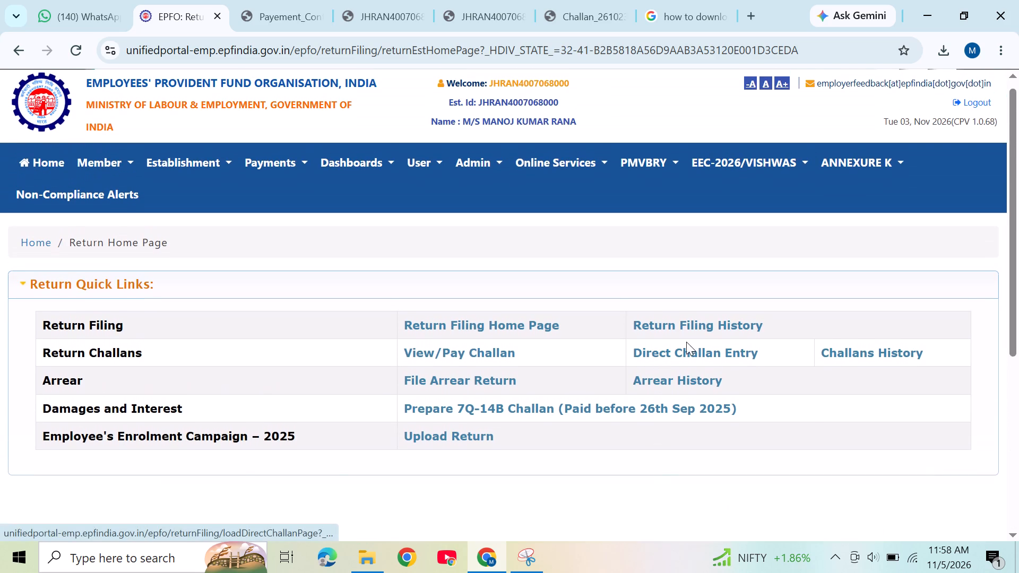
Search the Direct Challan Entry page for wage month September 2026 with challan type Admin/Inspection Charges.
{"action": "left_click", "coordinate": [685, 349]}
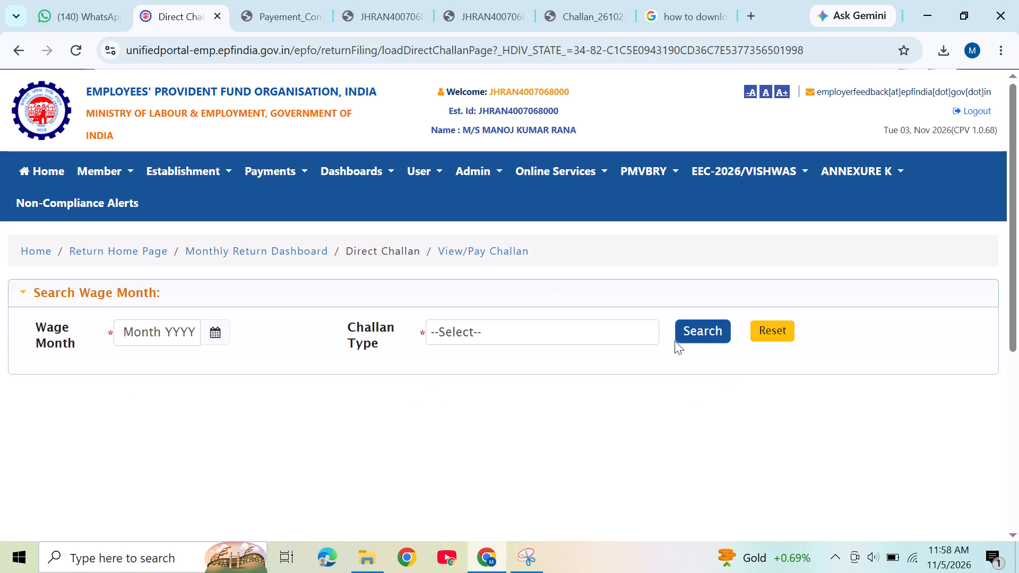
{"action": "left_click", "coordinate": [220, 340]}
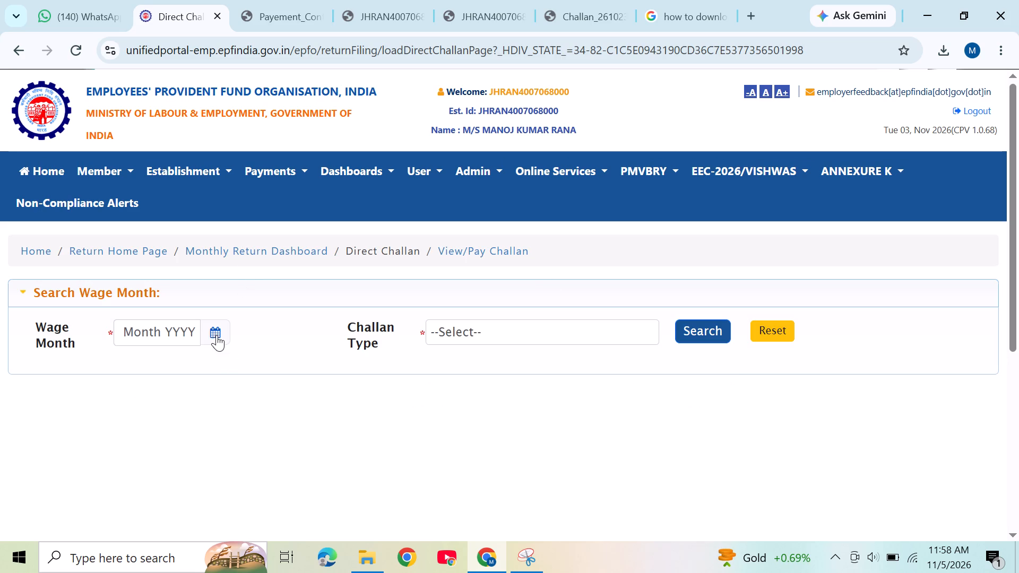
{"action": "left_click", "coordinate": [213, 331]}
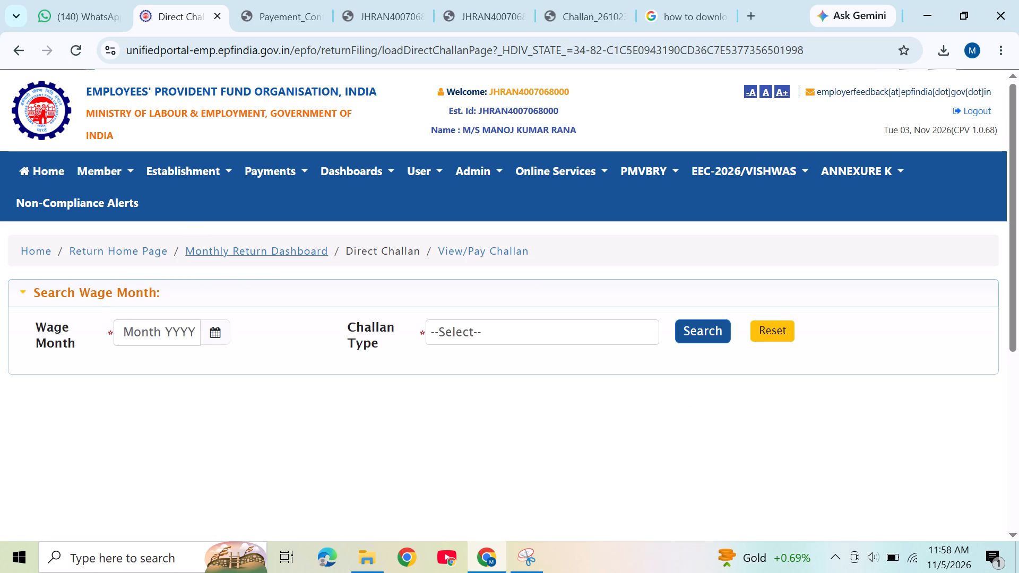
{"action": "left_click", "coordinate": [211, 330]}
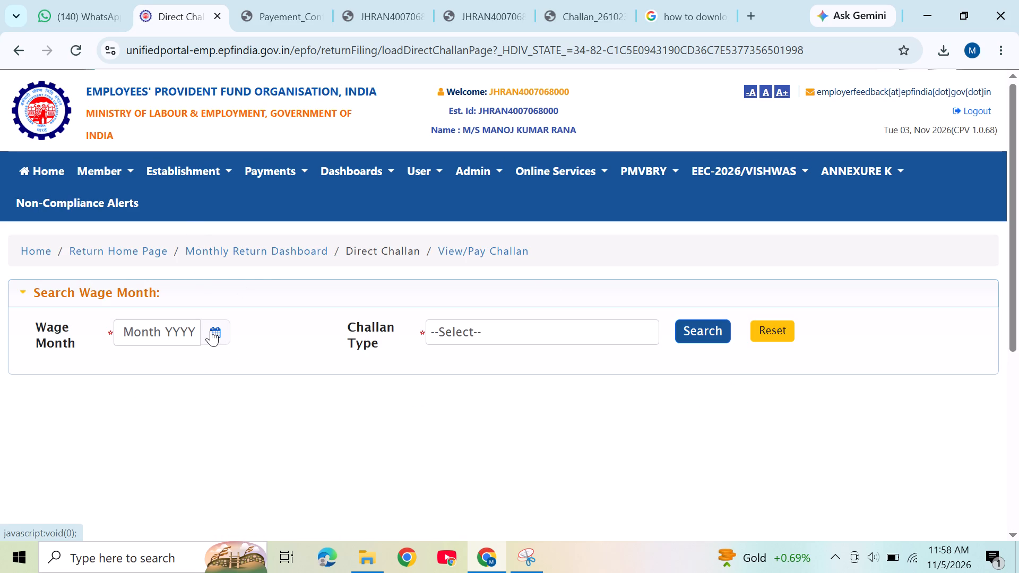
{"action": "left_click", "coordinate": [211, 330]}
{"action": "left_click", "coordinate": [185, 333]}
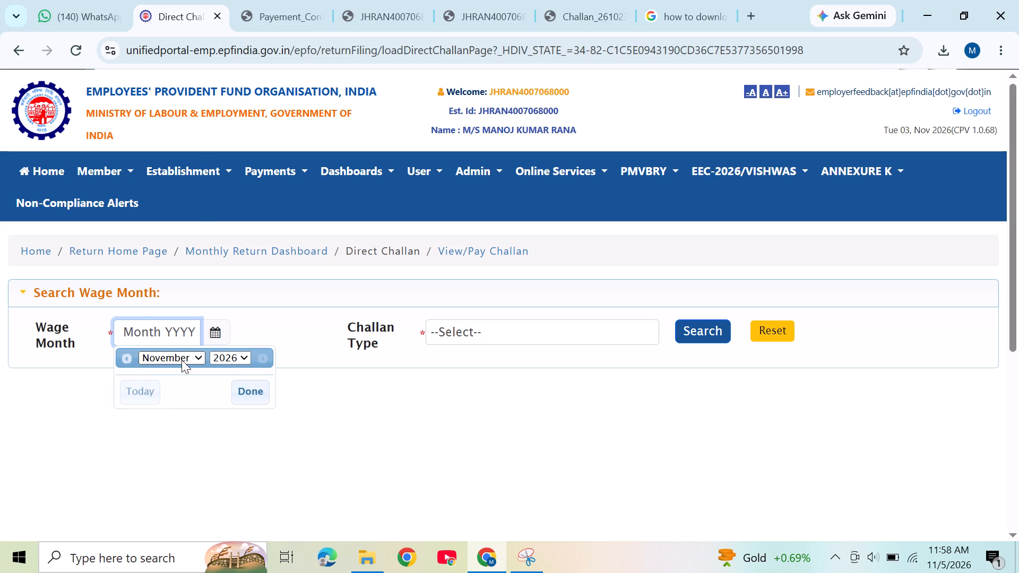
{"action": "left_click", "coordinate": [182, 360]}
{"action": "left_click", "coordinate": [165, 302]}
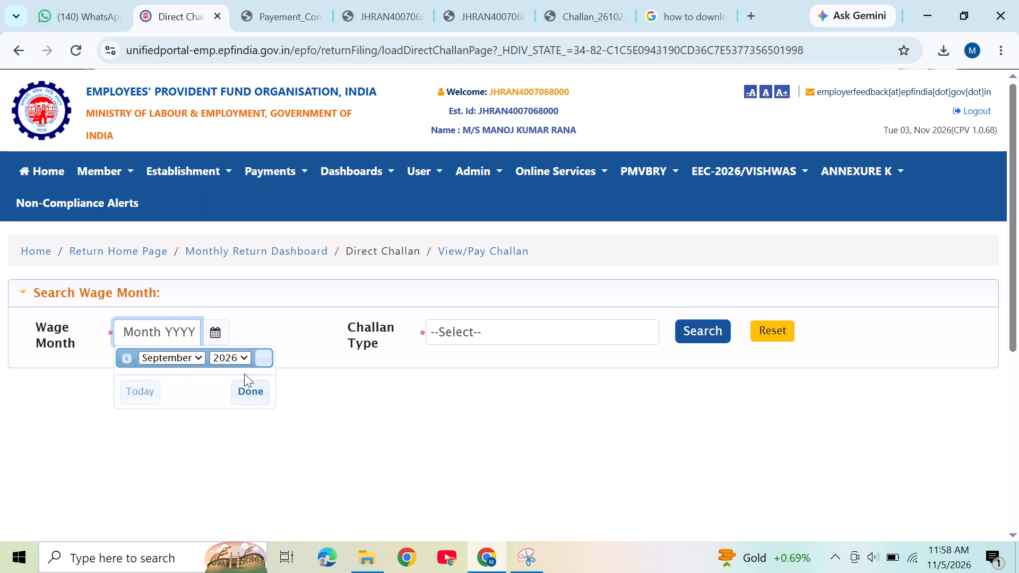
{"action": "left_click", "coordinate": [241, 387]}
{"action": "left_click", "coordinate": [709, 321]}
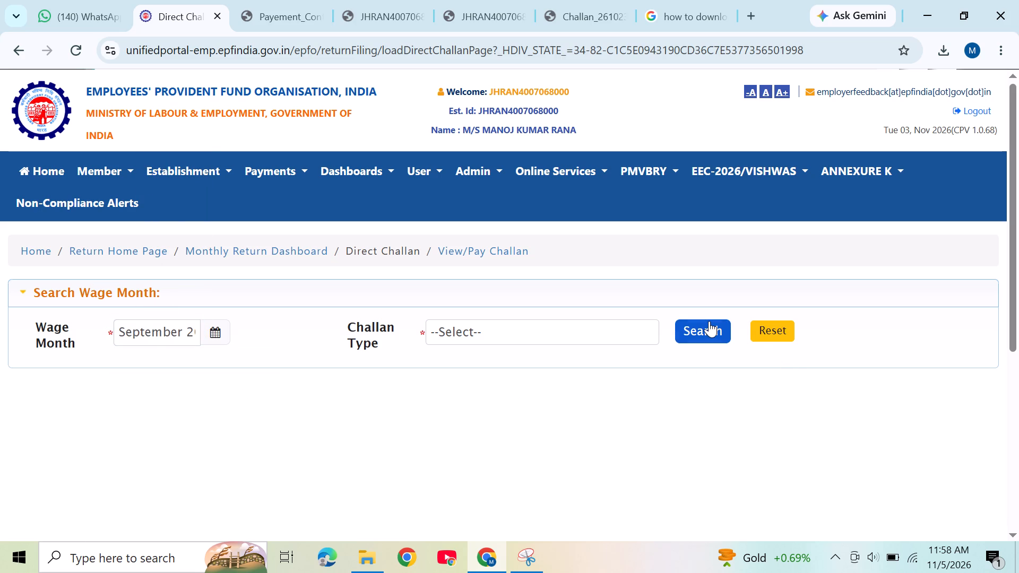
{"action": "left_click", "coordinate": [551, 319]}
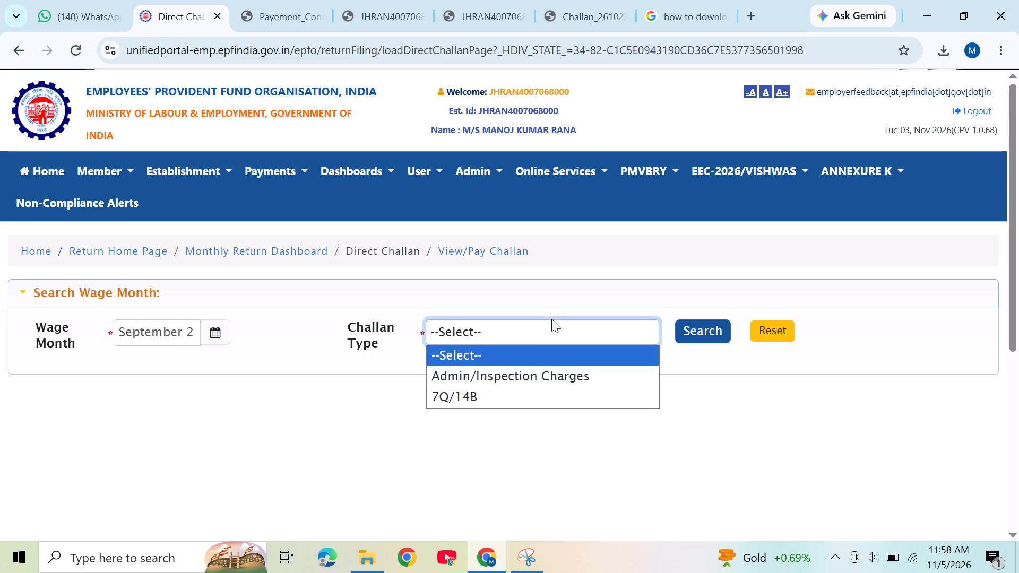
{"action": "left_click", "coordinate": [522, 382]}
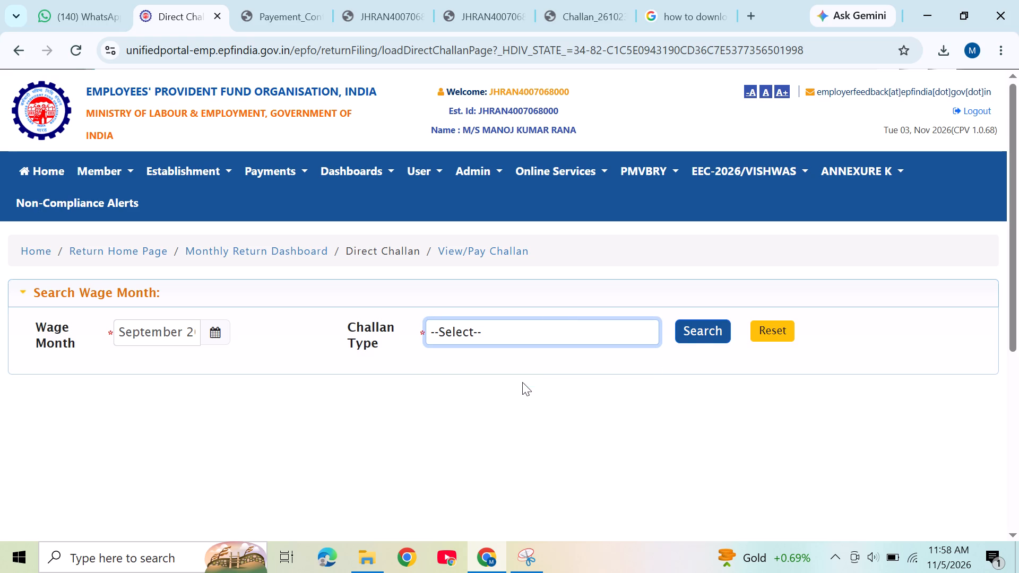
{"action": "left_click", "coordinate": [703, 336]}
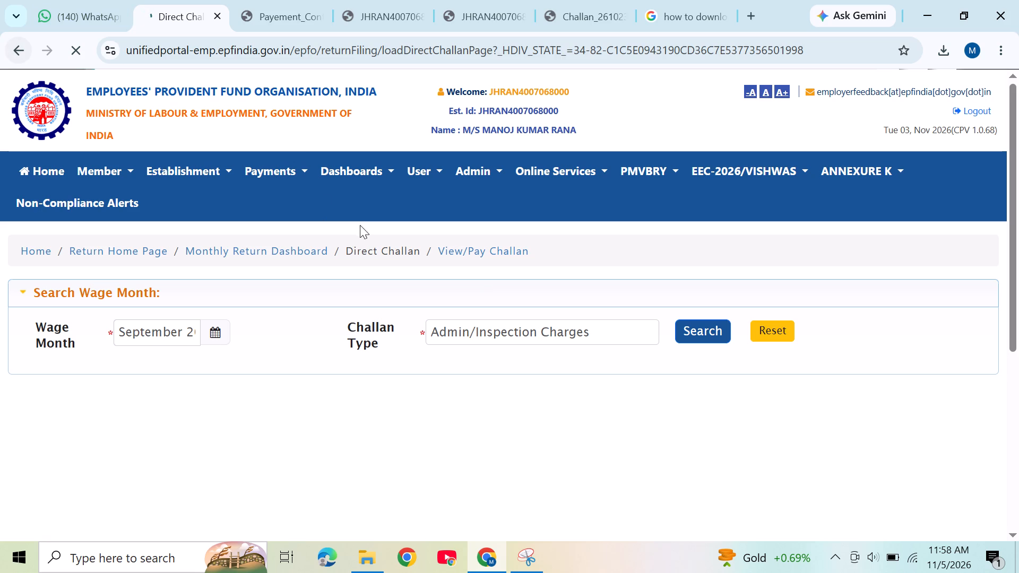
Open the old ECR and challans list from the payment options.
{"action": "left_click", "coordinate": [286, 167]}
{"action": "left_click", "coordinate": [295, 190]}
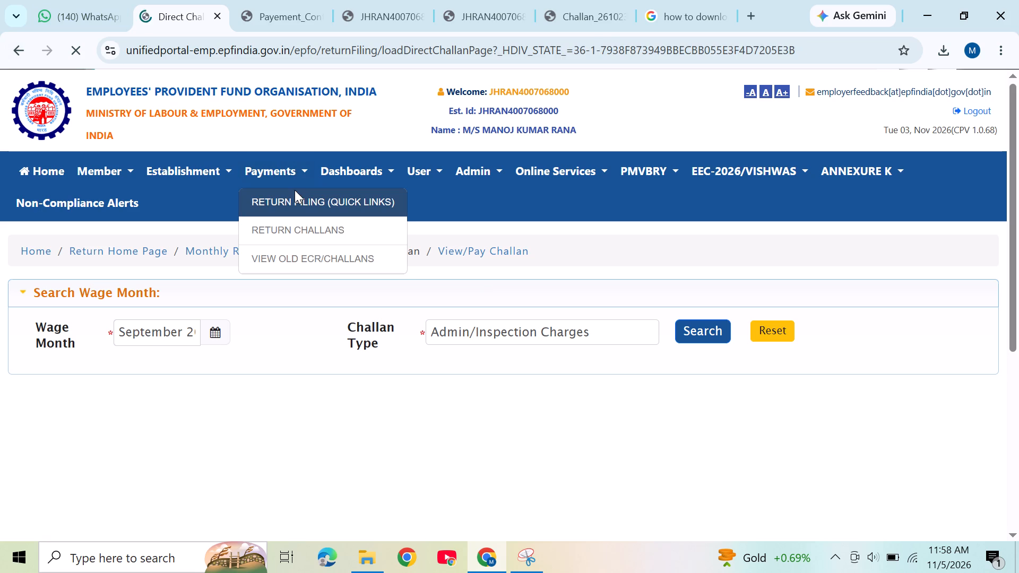
{"action": "left_click", "coordinate": [282, 175]}
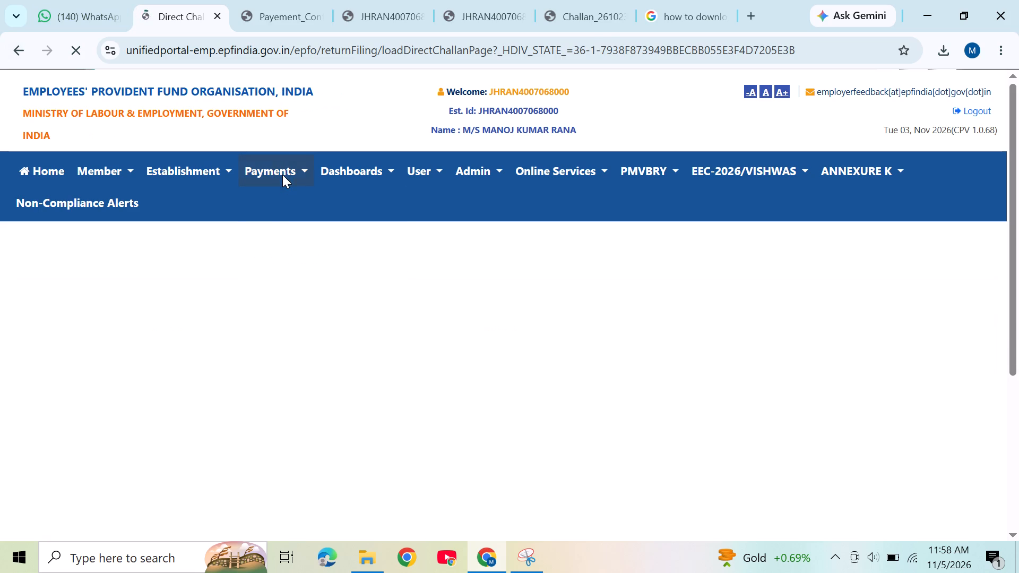
{"action": "left_click", "coordinate": [298, 251]}
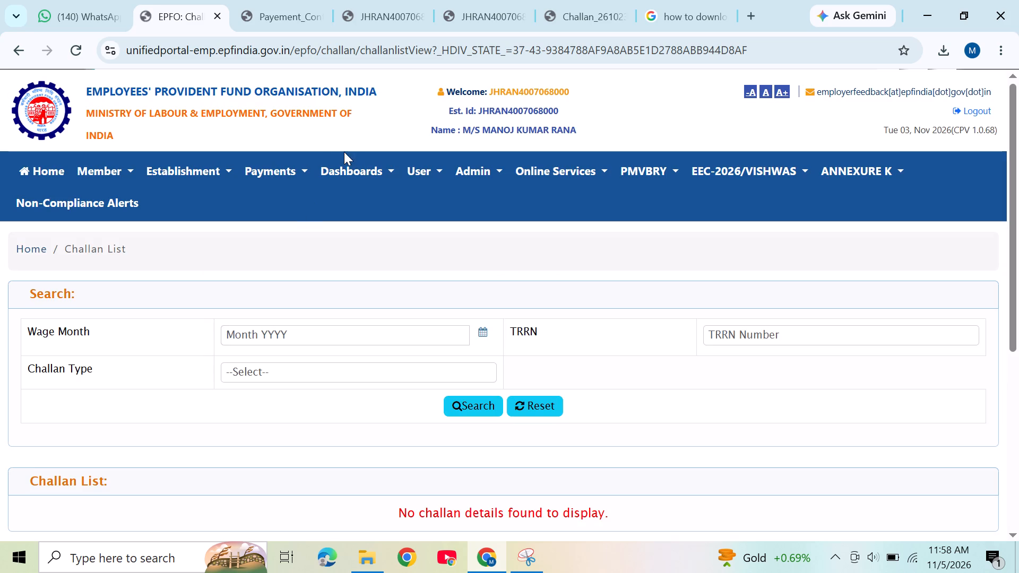
Search the Challan List for wage month September 2026 using the TRRN copied from the payment confirmation receipt, leaving the challan type unselected.
{"action": "left_click", "coordinate": [404, 333]}
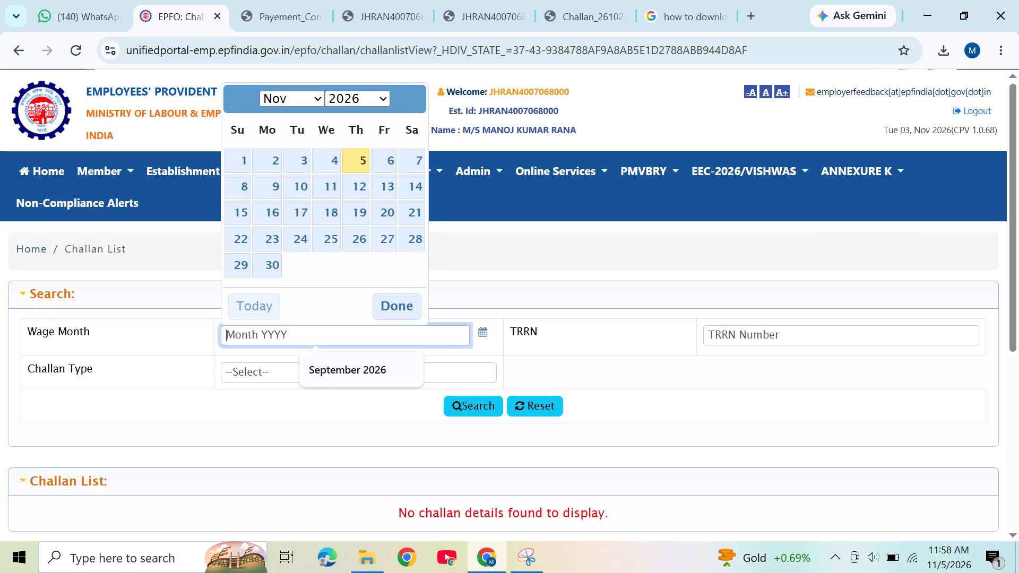
{"action": "left_click", "coordinate": [315, 94]}
{"action": "left_click", "coordinate": [303, 286]}
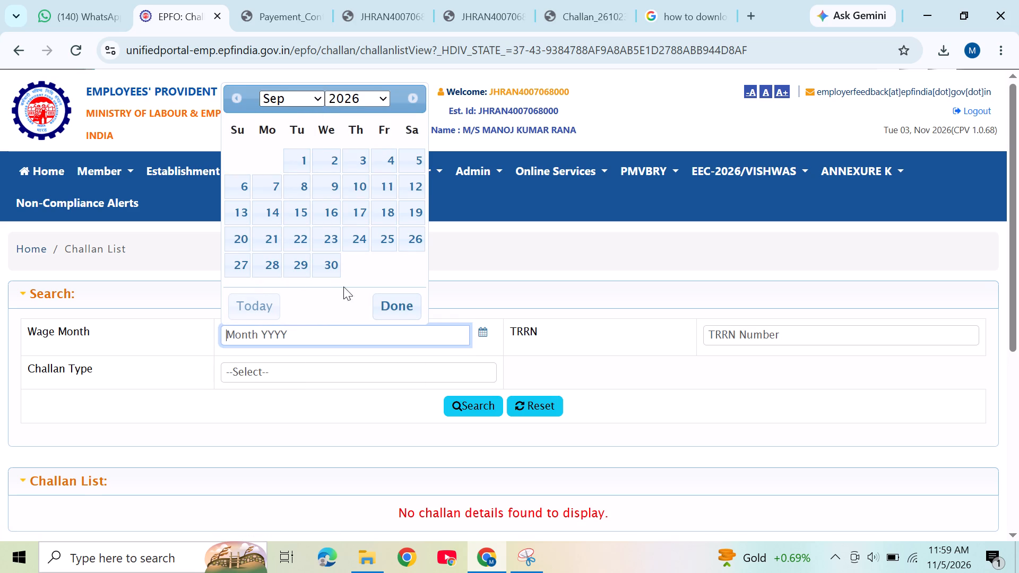
{"action": "left_click", "coordinate": [392, 297]}
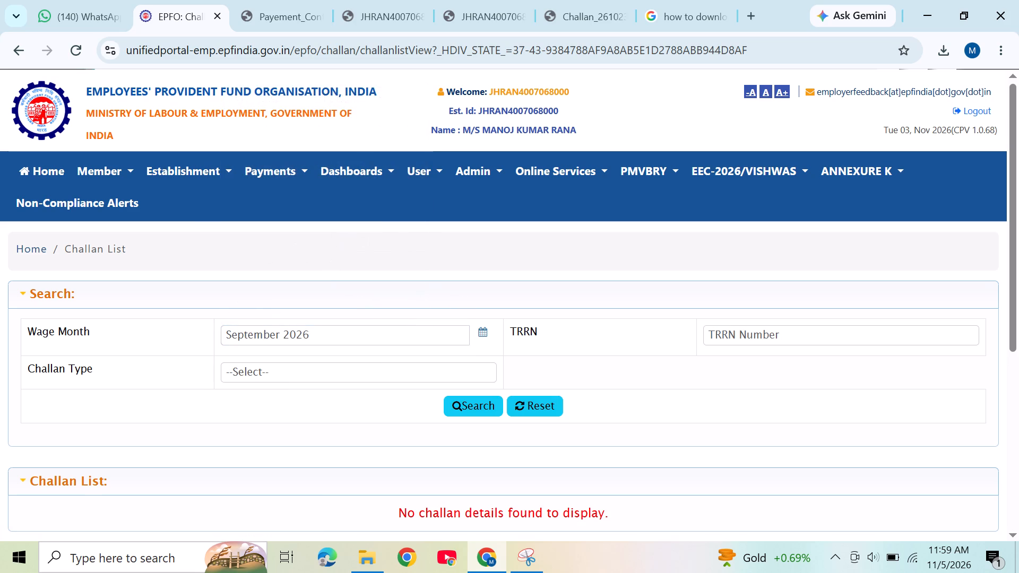
{"action": "left_click", "coordinate": [772, 341]}
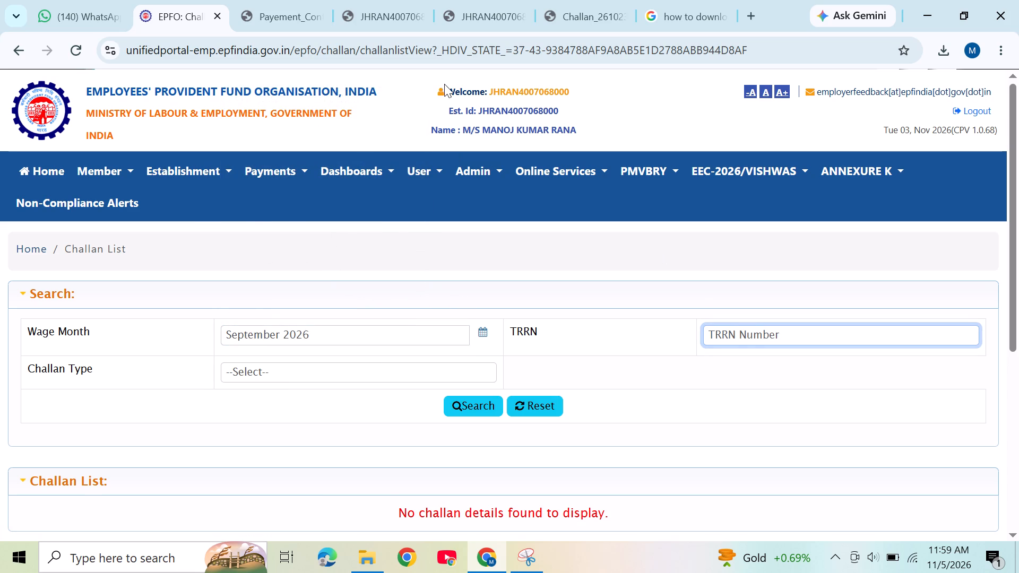
{"action": "left_click", "coordinate": [240, 0]}
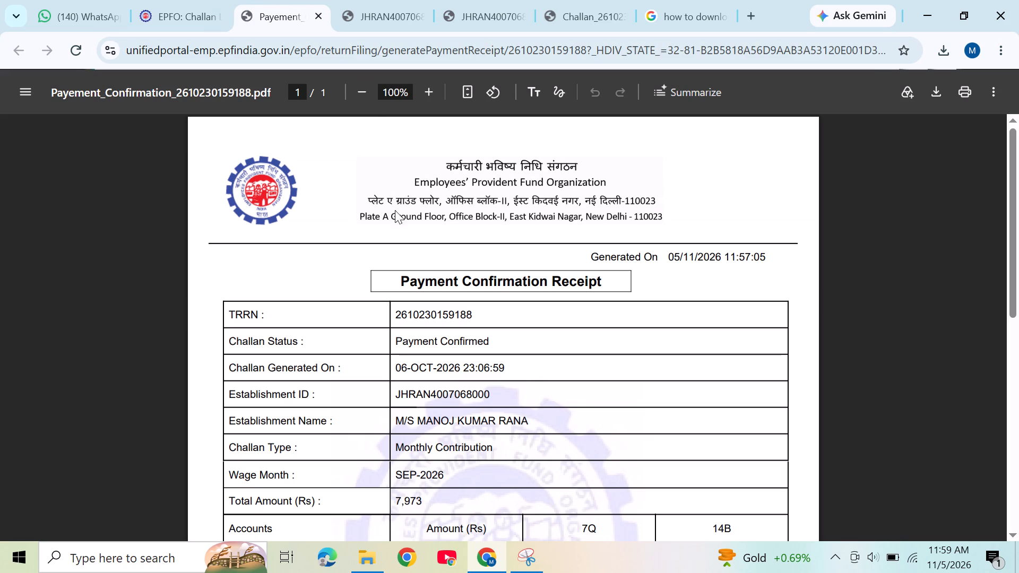
{"action": "left_click_drag", "start_coordinate": [475, 315], "coordinate": [393, 317]}
{"action": "key", "text": "ctrl+c"}
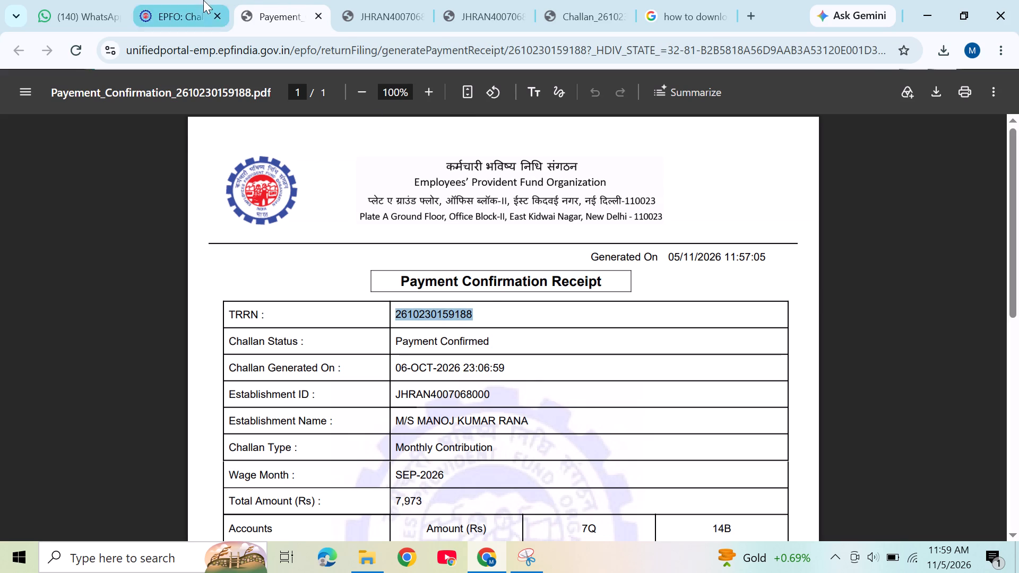
{"action": "left_click", "coordinate": [203, 0]}
{"action": "key", "text": "ctrl+v"}
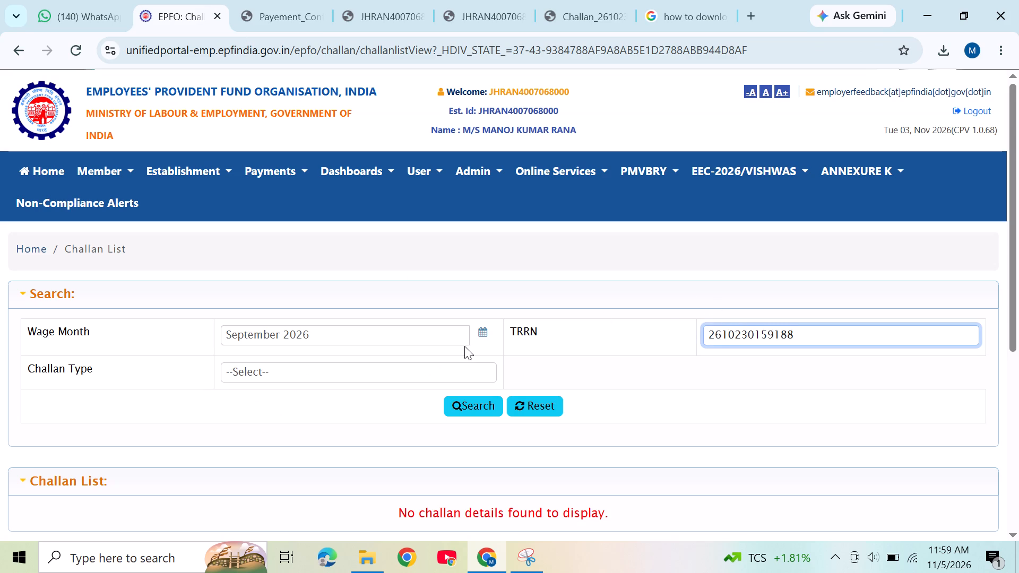
{"action": "left_click", "coordinate": [447, 371]}
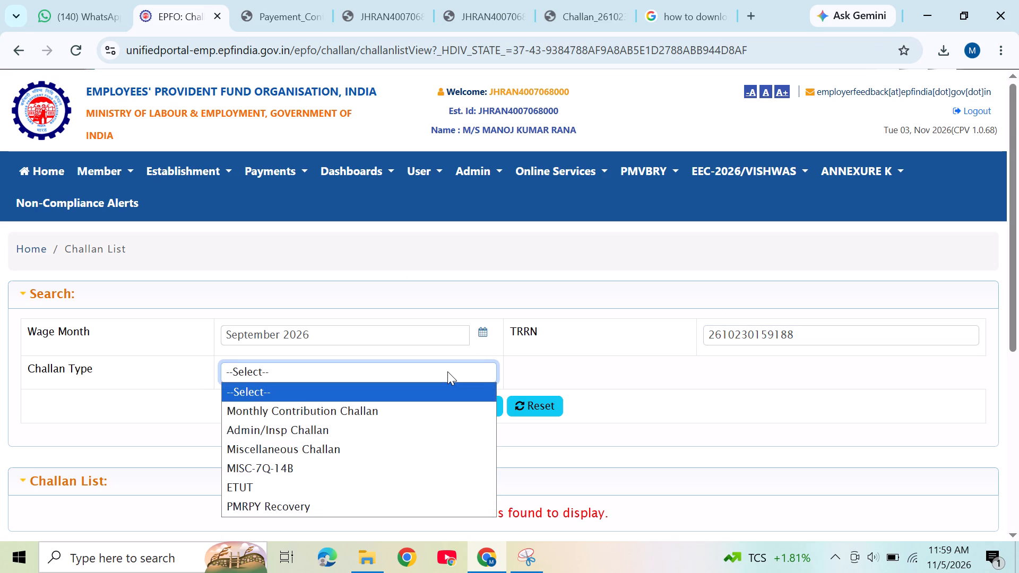
{"action": "left_click", "coordinate": [447, 371]}
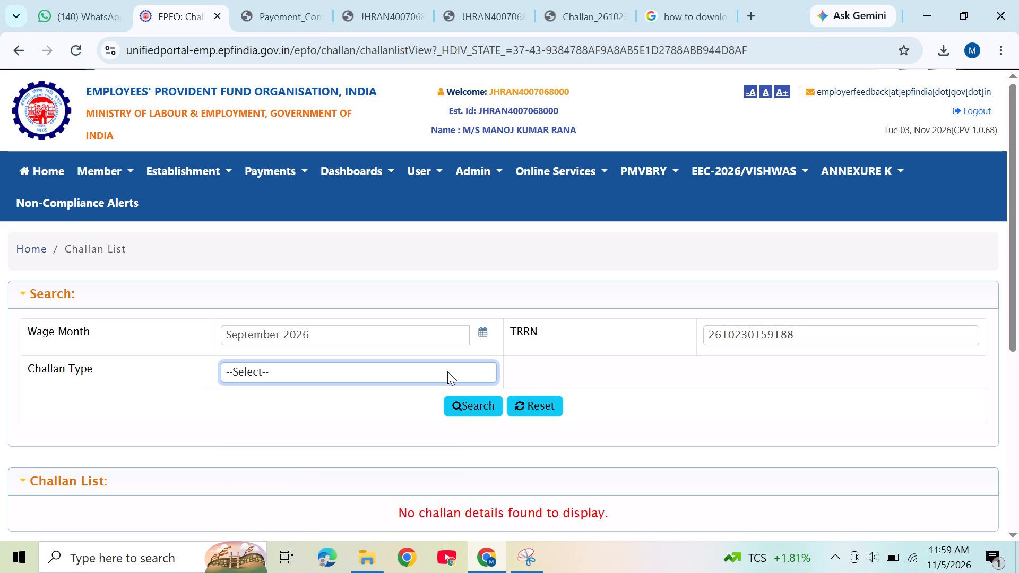
{"action": "left_click", "coordinate": [471, 401]}
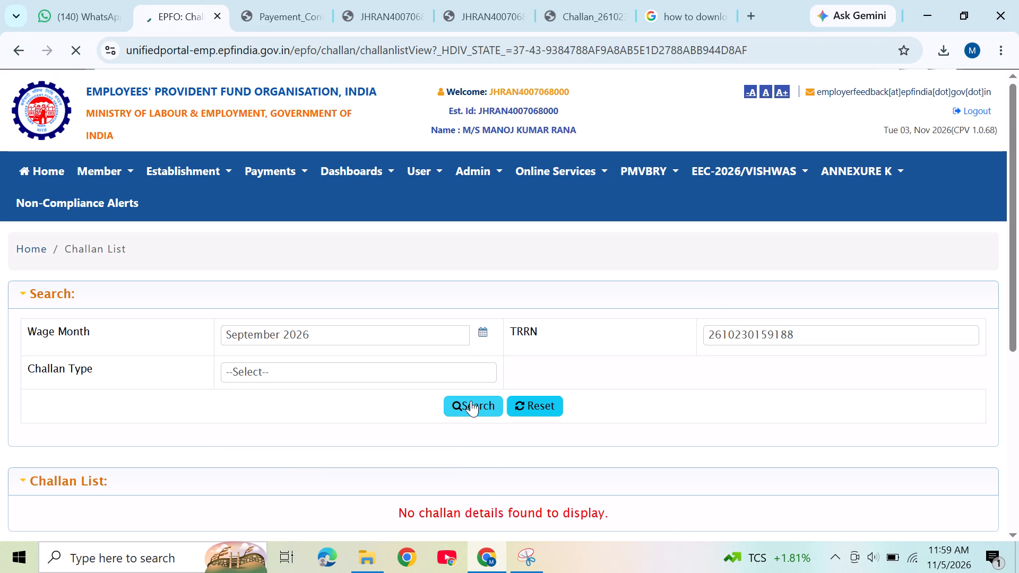
{"action": "scroll", "coordinate": [471, 401], "scroll_direction": "down", "scroll_amount": 2}
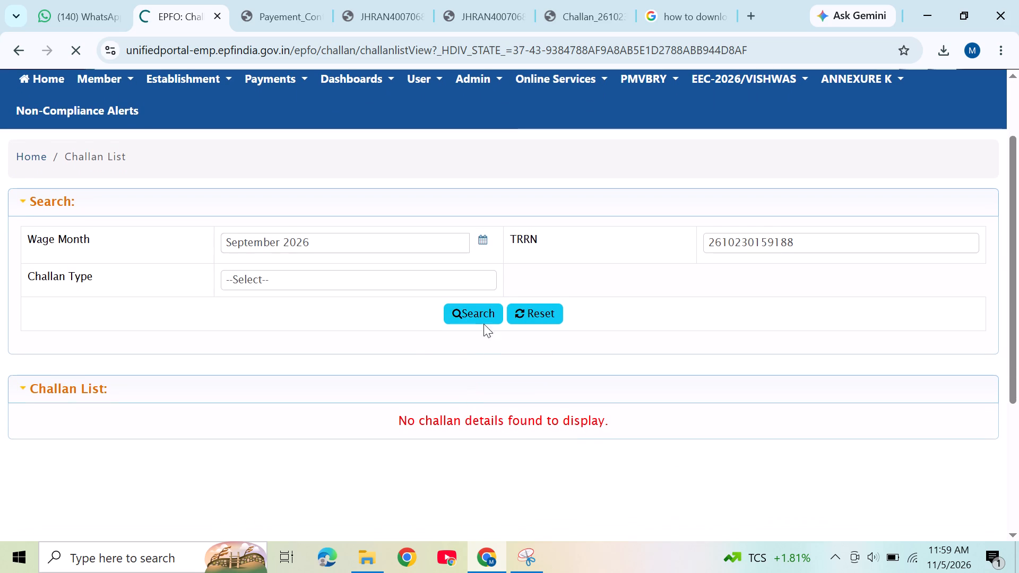
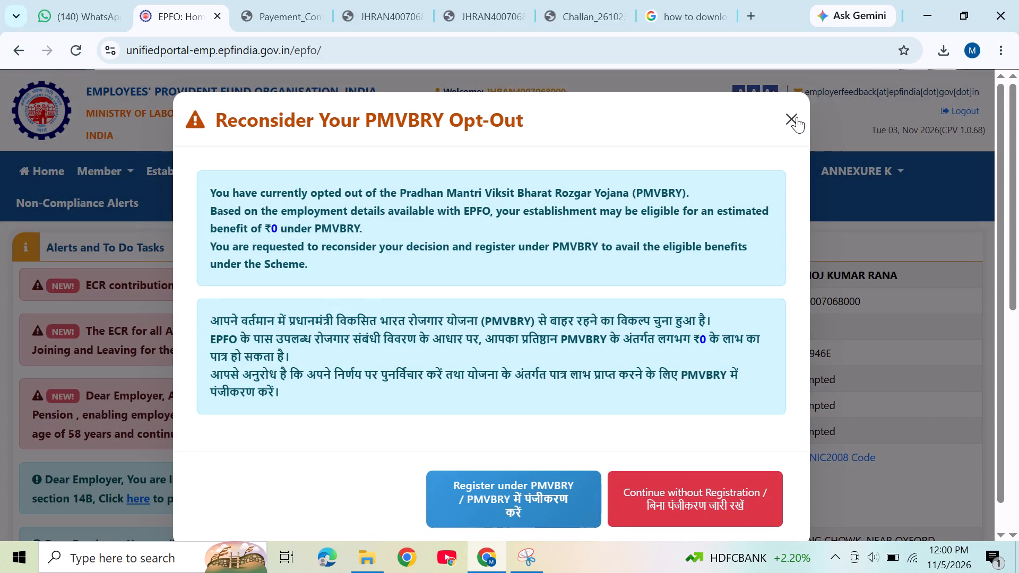
Dismiss the PMVBRY opt-out notice and open the Challan List from the payment options.
{"action": "double_click", "coordinate": [797, 117]}
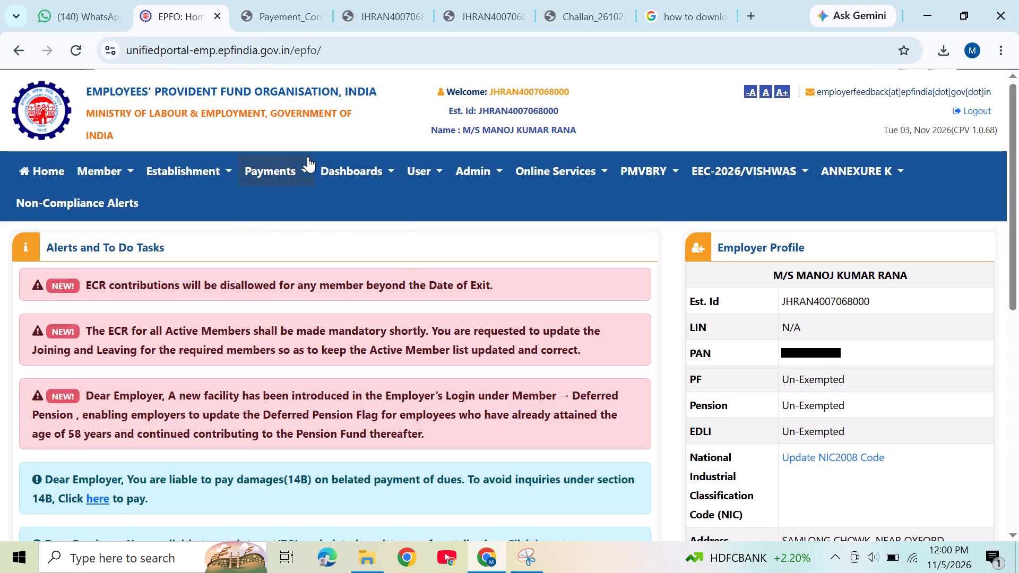
{"action": "left_click", "coordinate": [308, 157]}
{"action": "left_click", "coordinate": [292, 269]}
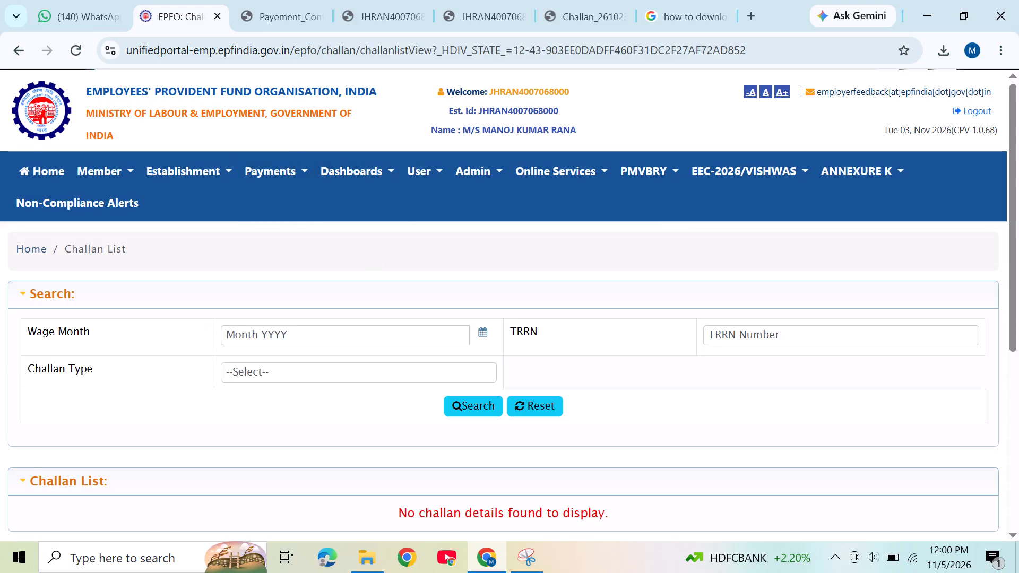
Fill the Challan List search with wage month November 2026 and the previously used TRRN, leaving the challan type unselected.
{"action": "scroll", "coordinate": [401, 359], "scroll_direction": "down", "scroll_amount": 1}
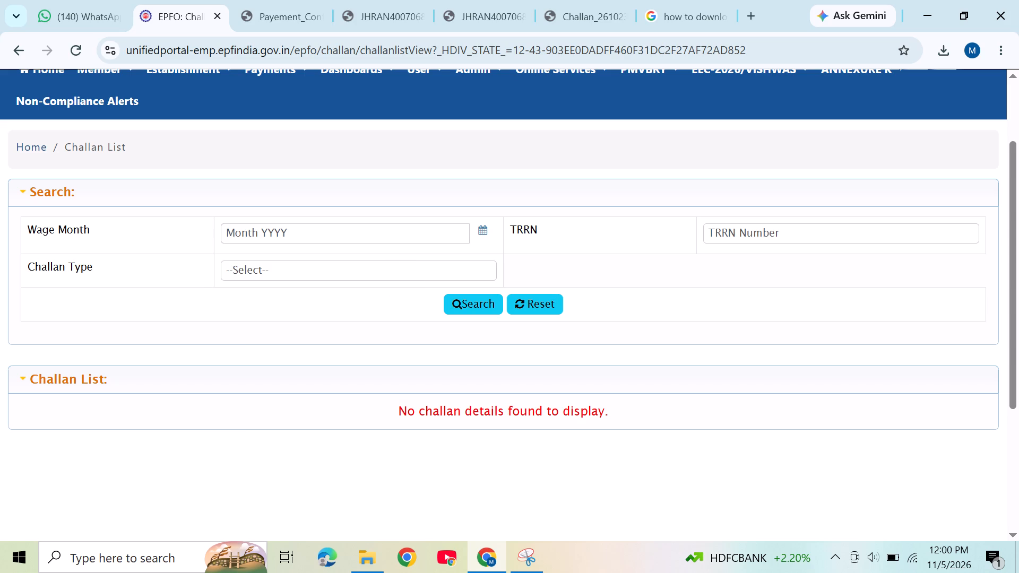
{"action": "left_click", "coordinate": [393, 233]}
{"action": "left_click", "coordinate": [341, 266]}
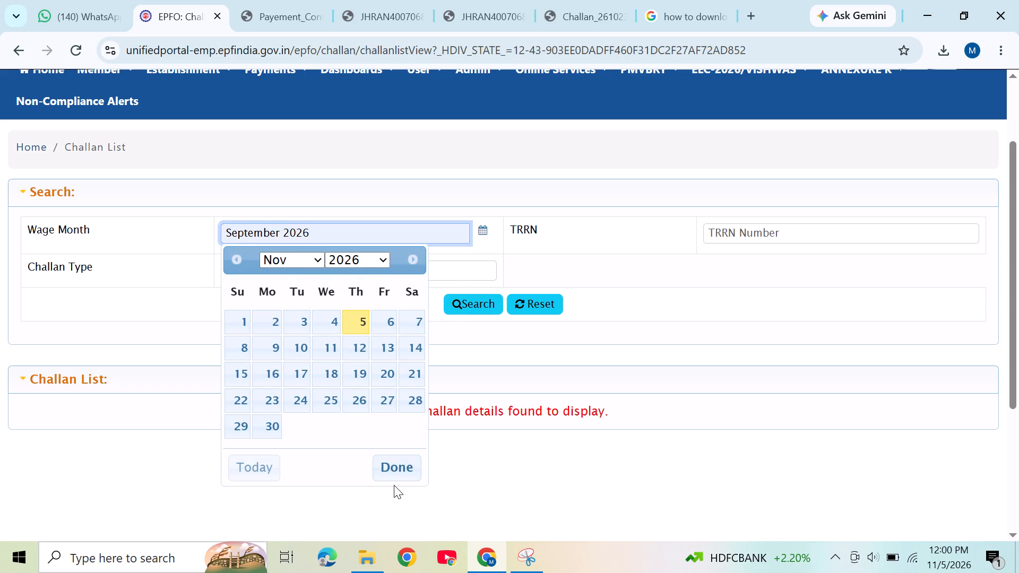
{"action": "left_click", "coordinate": [400, 470]}
{"action": "left_click", "coordinate": [345, 266]}
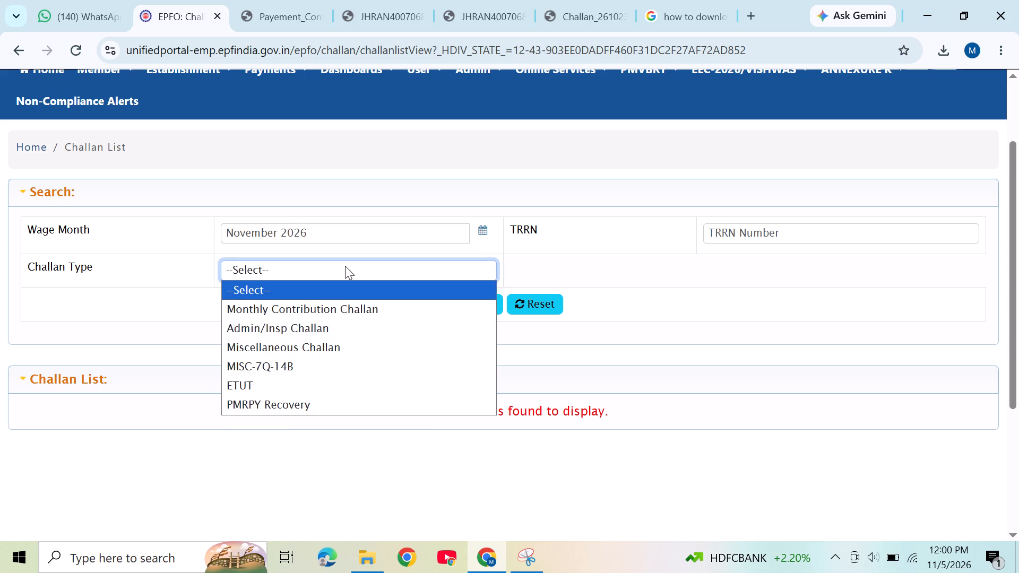
{"action": "left_click", "coordinate": [657, 270]}
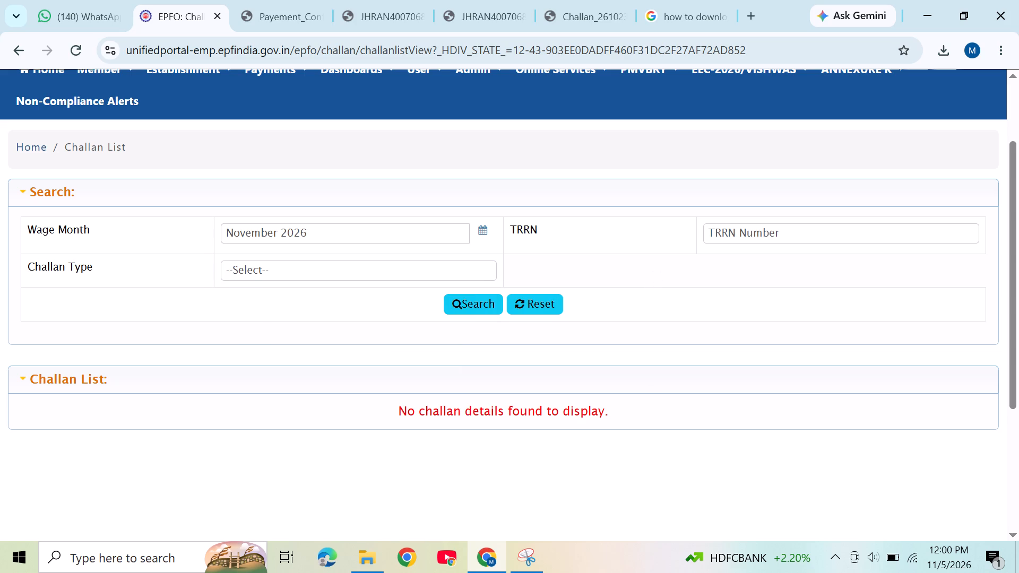
{"action": "left_click", "coordinate": [782, 237]}
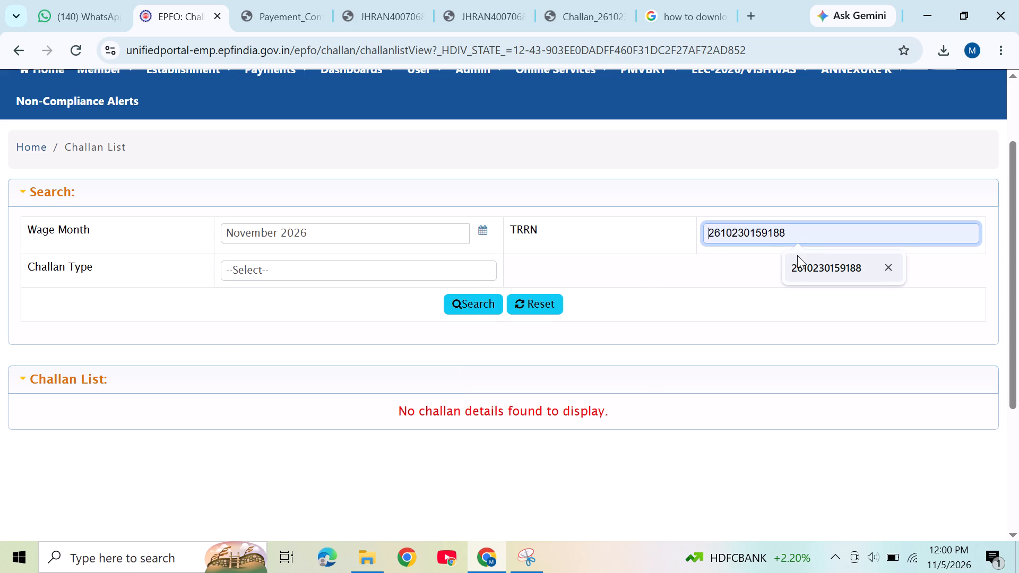
{"action": "left_click", "coordinate": [797, 255]}
Compare the payment confirmation receipt with the two September 2026 return statements, then return to the Challan List search.
{"action": "left_click", "coordinate": [309, 0]}
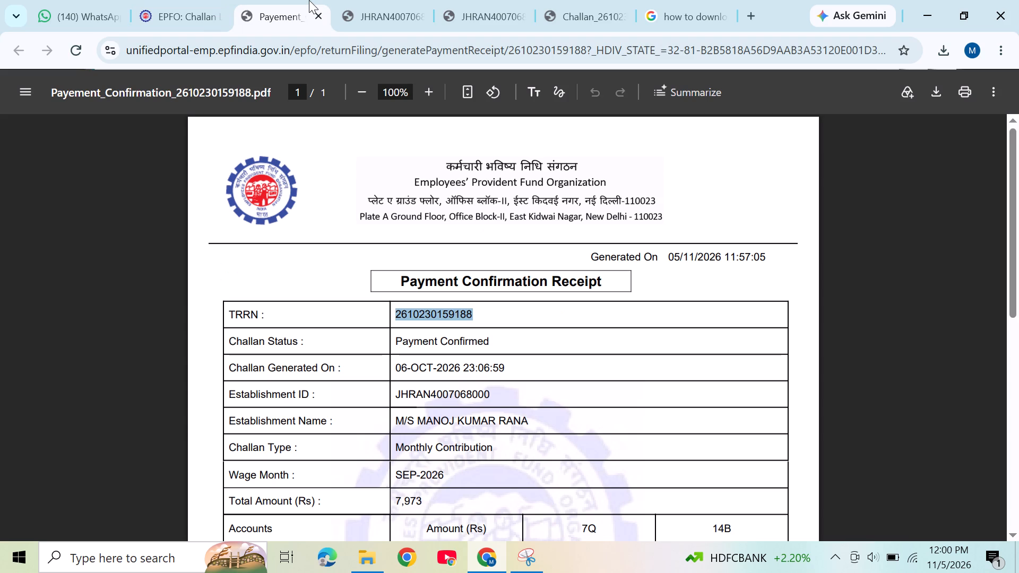
{"action": "left_click", "coordinate": [379, 0]}
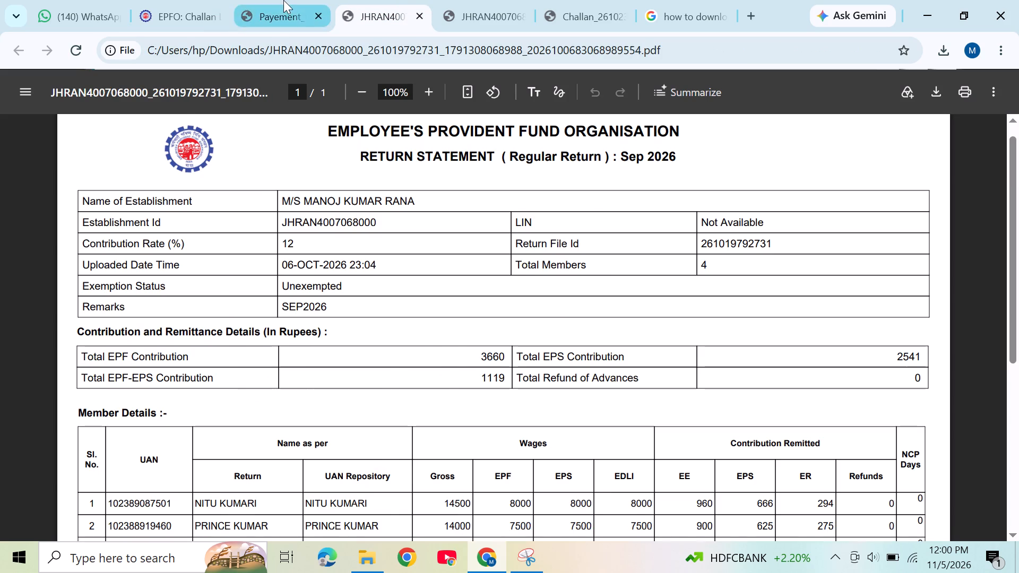
{"action": "left_click", "coordinate": [283, 0]}
{"action": "left_click", "coordinate": [385, 8]}
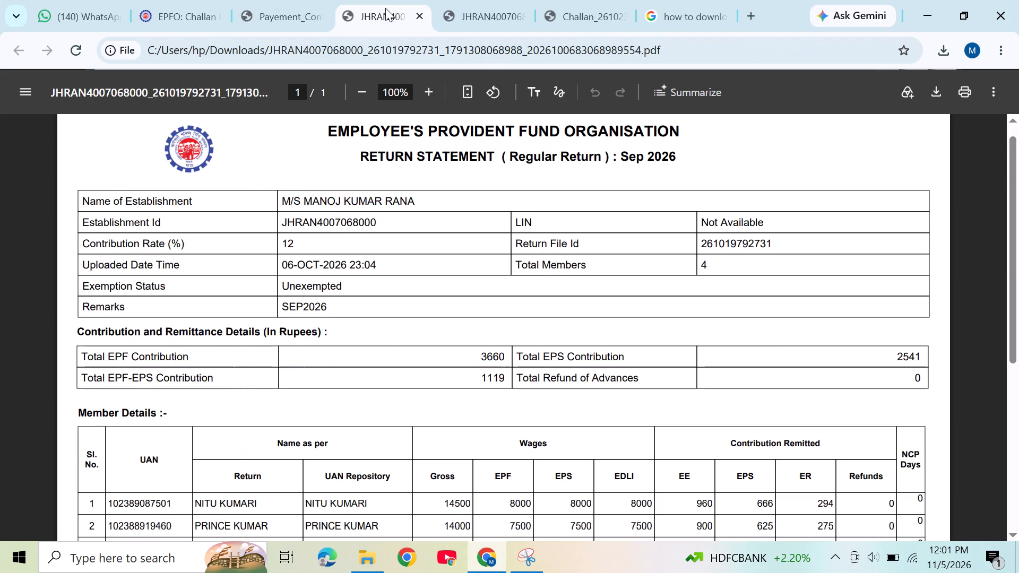
{"action": "left_click", "coordinate": [526, 3]}
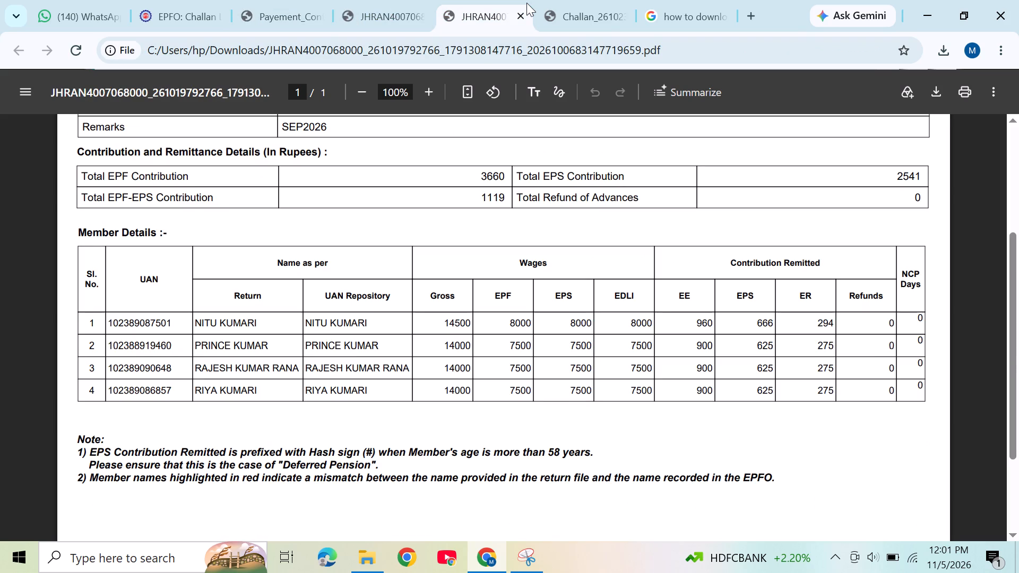
{"action": "scroll", "coordinate": [441, 295], "scroll_direction": "up", "scroll_amount": 3}
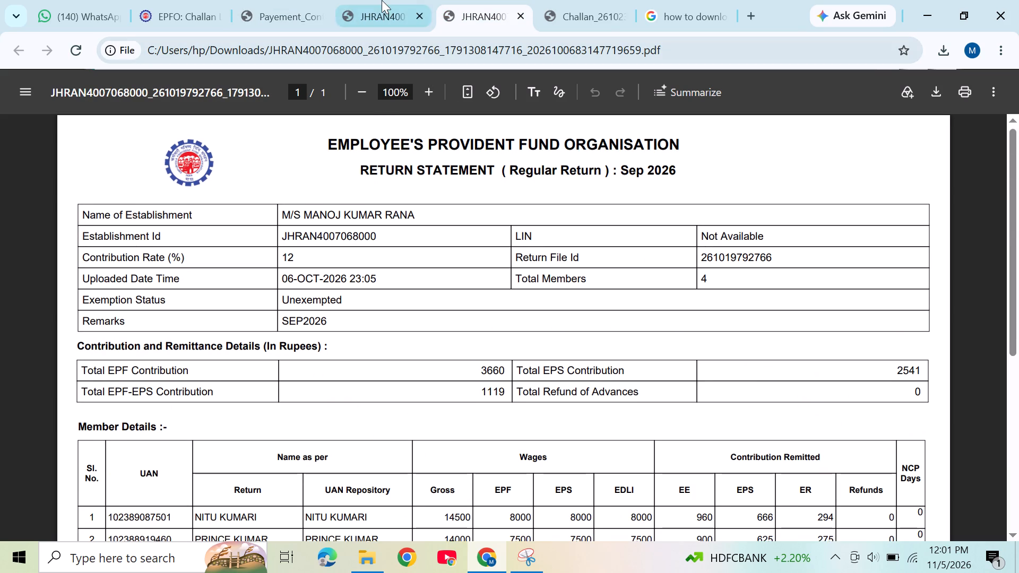
{"action": "left_click", "coordinate": [405, 0]}
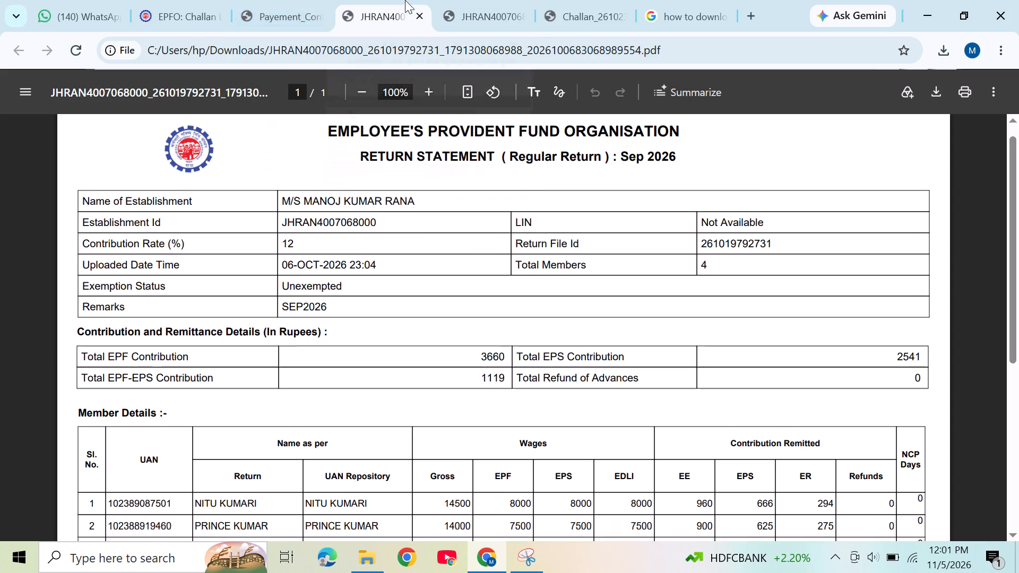
{"action": "left_click", "coordinate": [265, 0]}
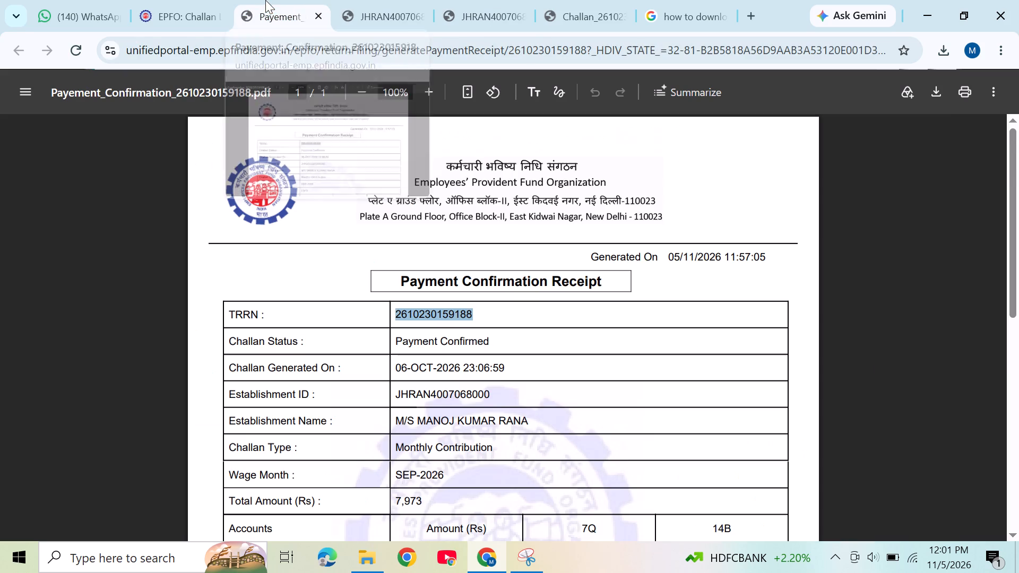
{"action": "left_click", "coordinate": [149, 0]}
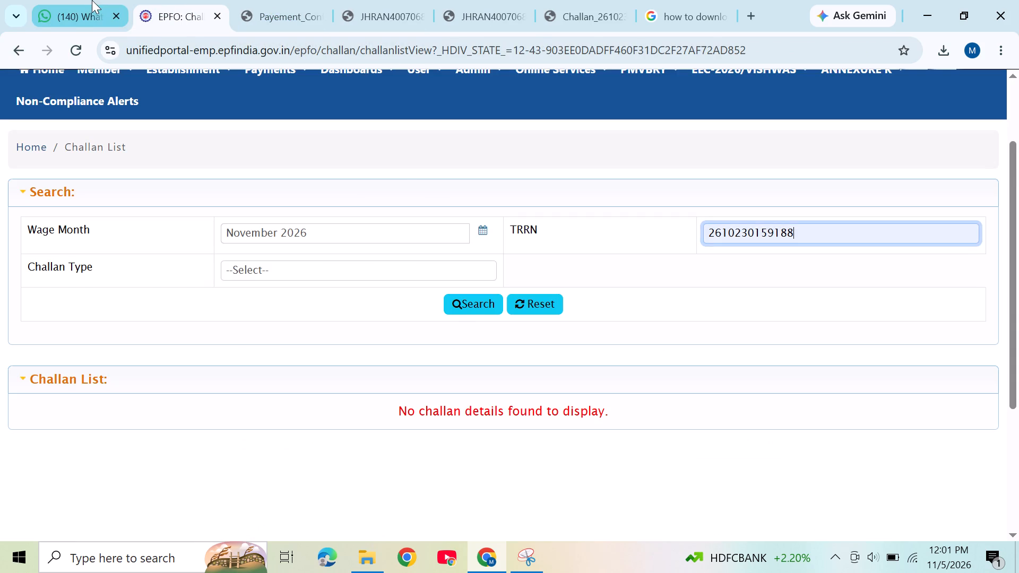
Run the Challan List search with the entered criteria, then go back to the previous page.
{"action": "left_click", "coordinate": [470, 300]}
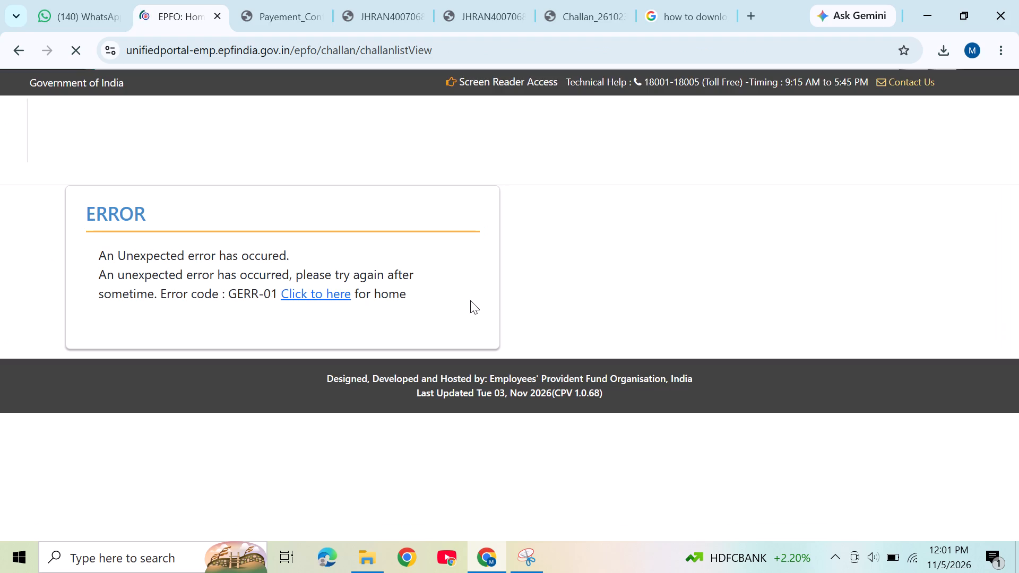
{"action": "left_click", "coordinate": [20, 46]}
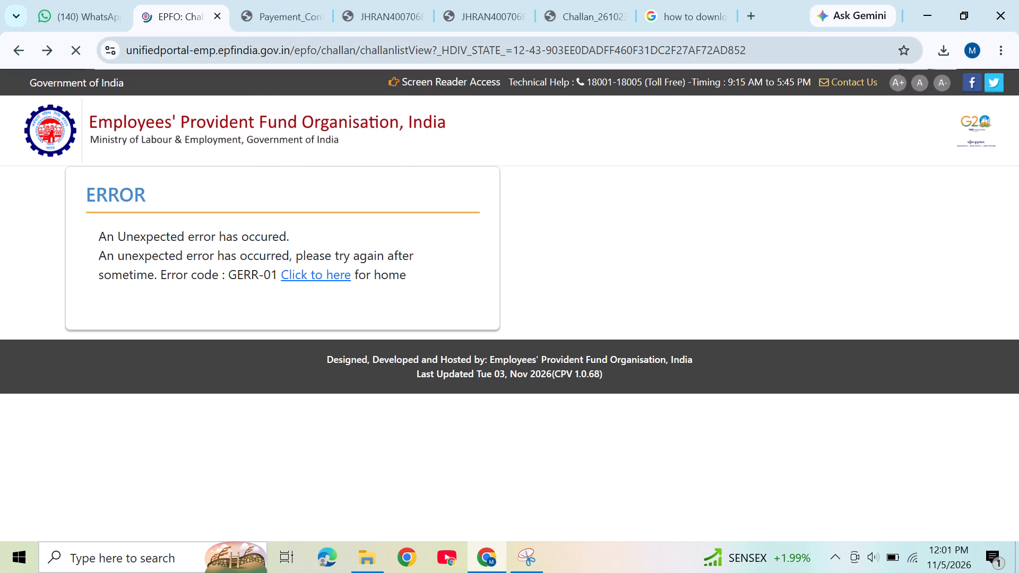
Check the open receipt, return statements and challan, then copy today's two return statement PDFs from the Downloads folder in File Explorer.
{"action": "left_click", "coordinate": [304, 0]}
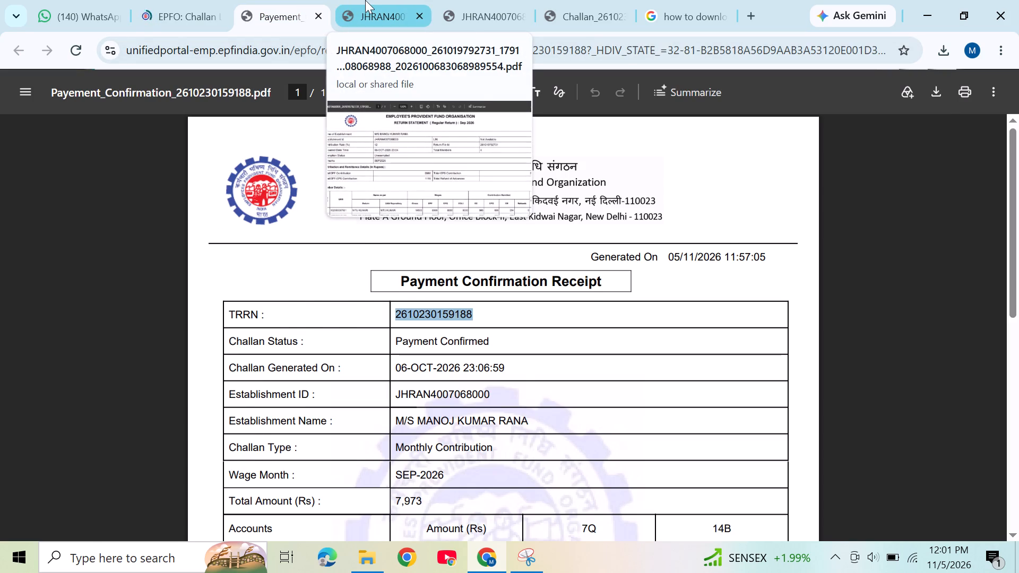
{"action": "left_click", "coordinate": [365, 0]}
{"action": "left_click", "coordinate": [486, 10]}
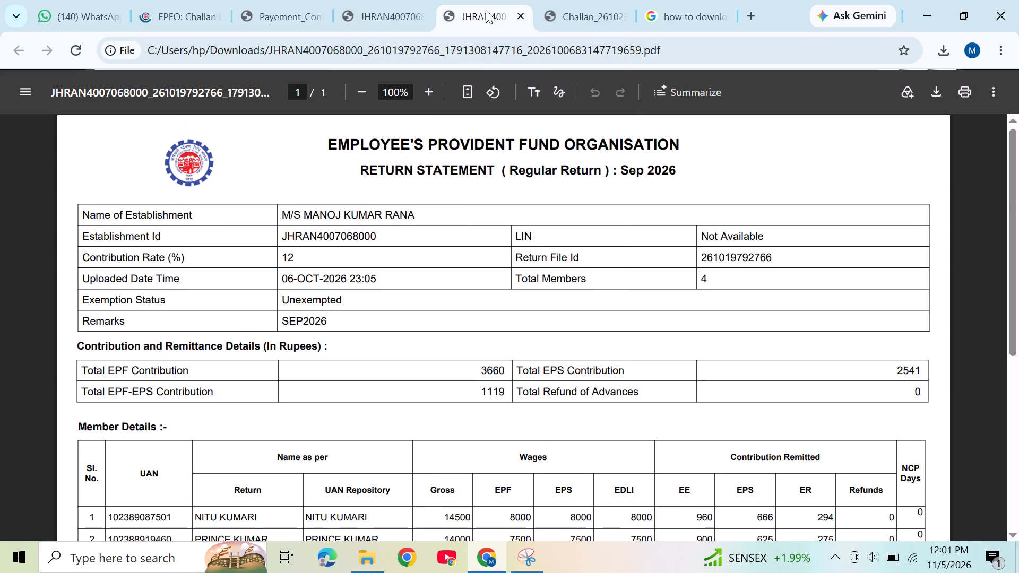
{"action": "left_click", "coordinate": [410, 0]}
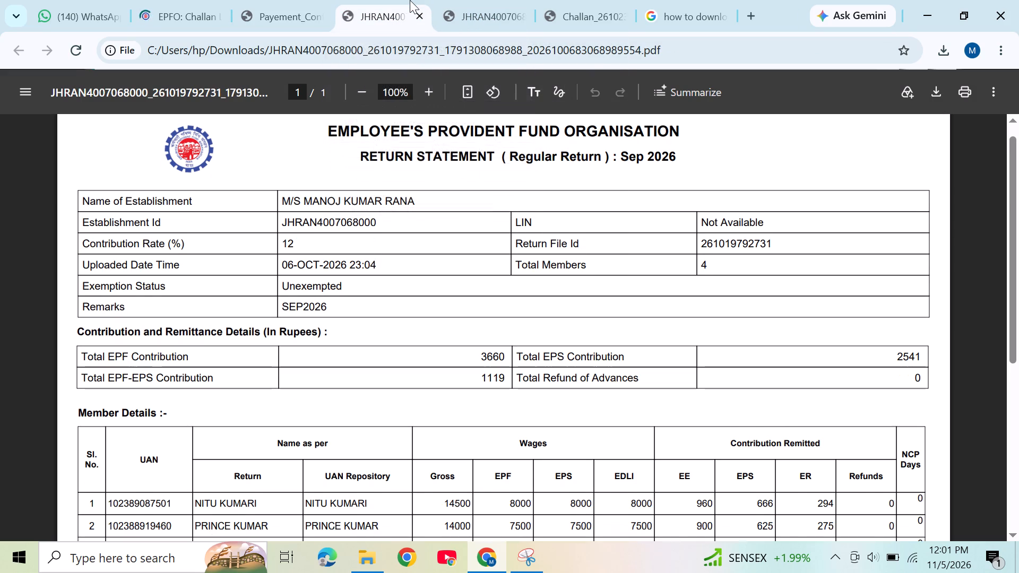
{"action": "left_click", "coordinate": [553, 0]}
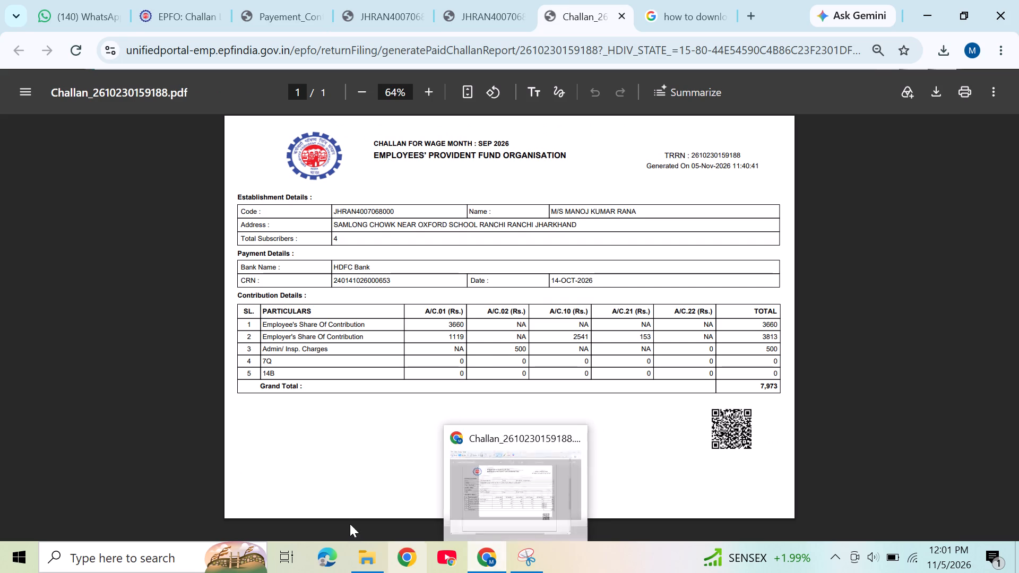
{"action": "left_click", "coordinate": [375, 566]}
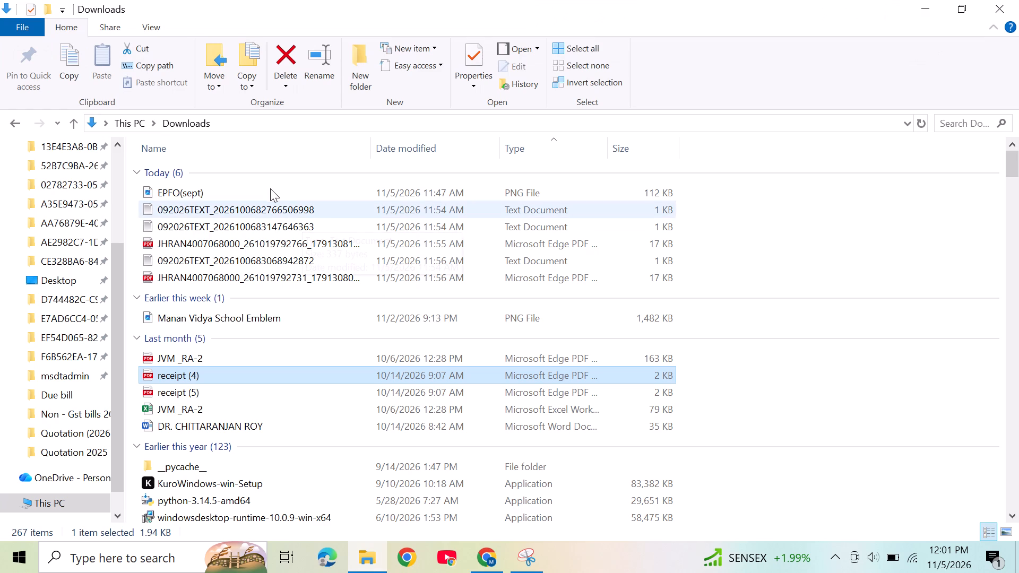
{"action": "left_click", "coordinate": [309, 240], "text": "ctrl"}
{"action": "left_click", "coordinate": [286, 281], "text": "ctrl"}
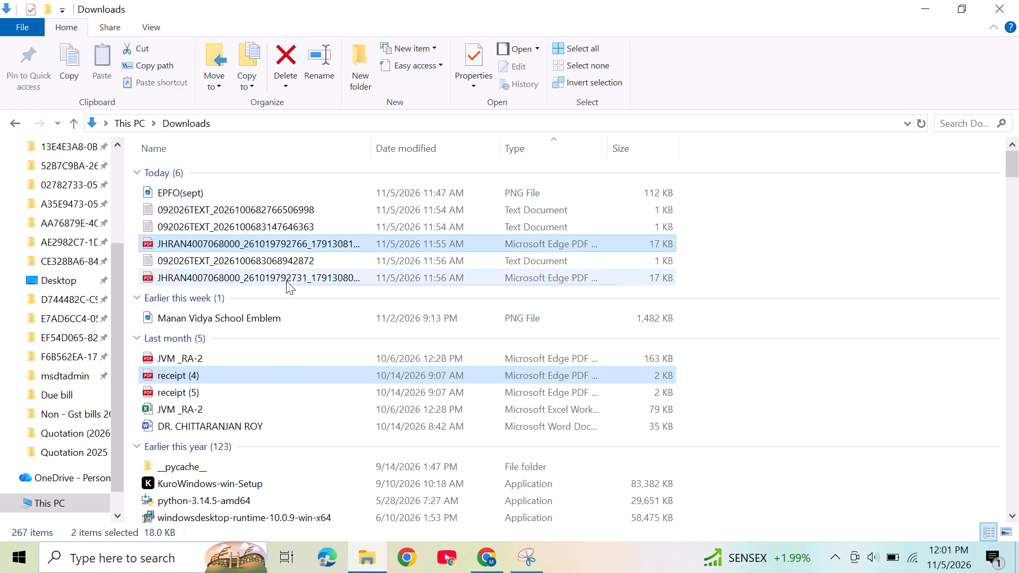
{"action": "left_click", "coordinate": [274, 370], "text": "ctrl"}
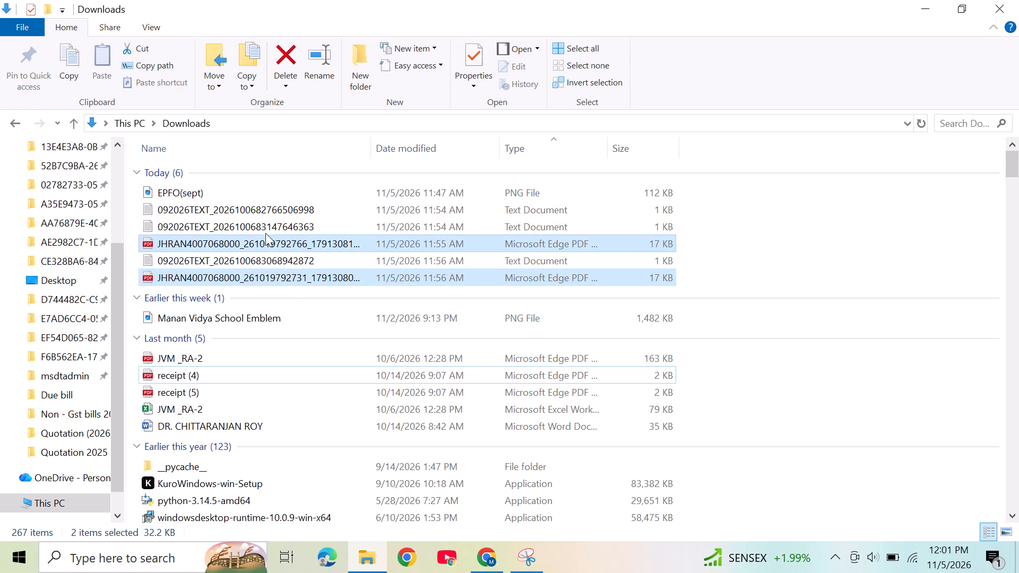
{"action": "key", "text": "ctrl+c"}
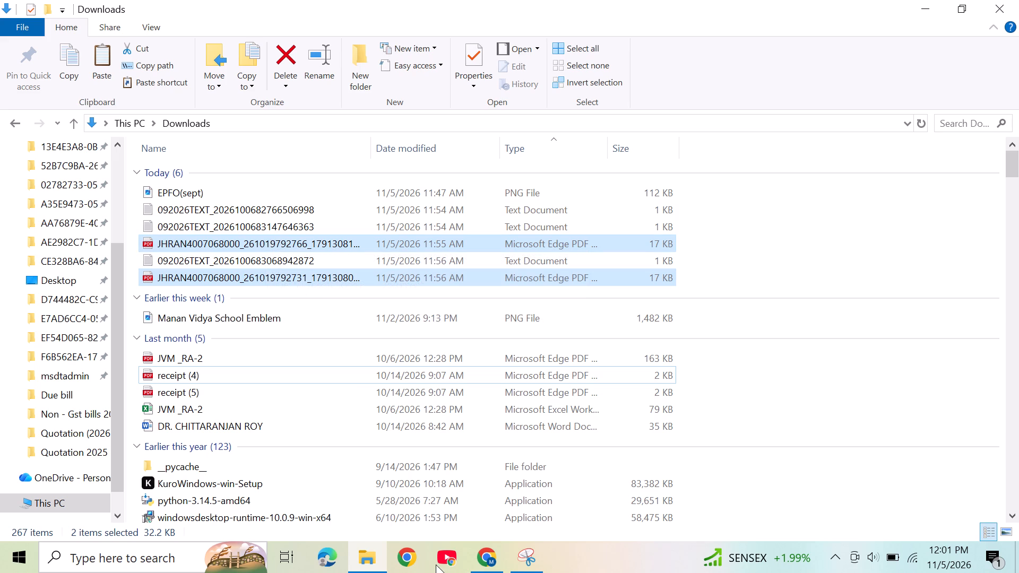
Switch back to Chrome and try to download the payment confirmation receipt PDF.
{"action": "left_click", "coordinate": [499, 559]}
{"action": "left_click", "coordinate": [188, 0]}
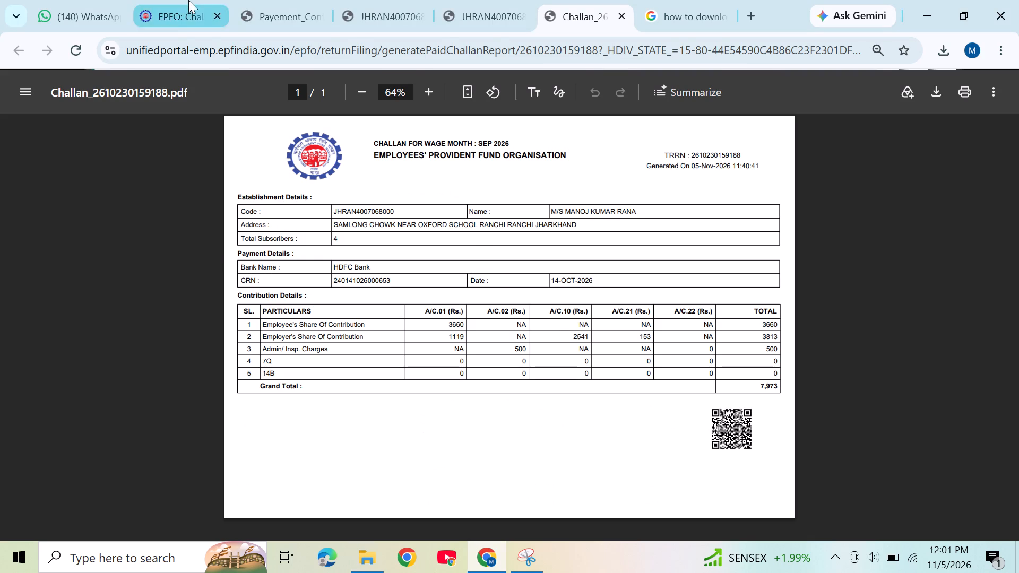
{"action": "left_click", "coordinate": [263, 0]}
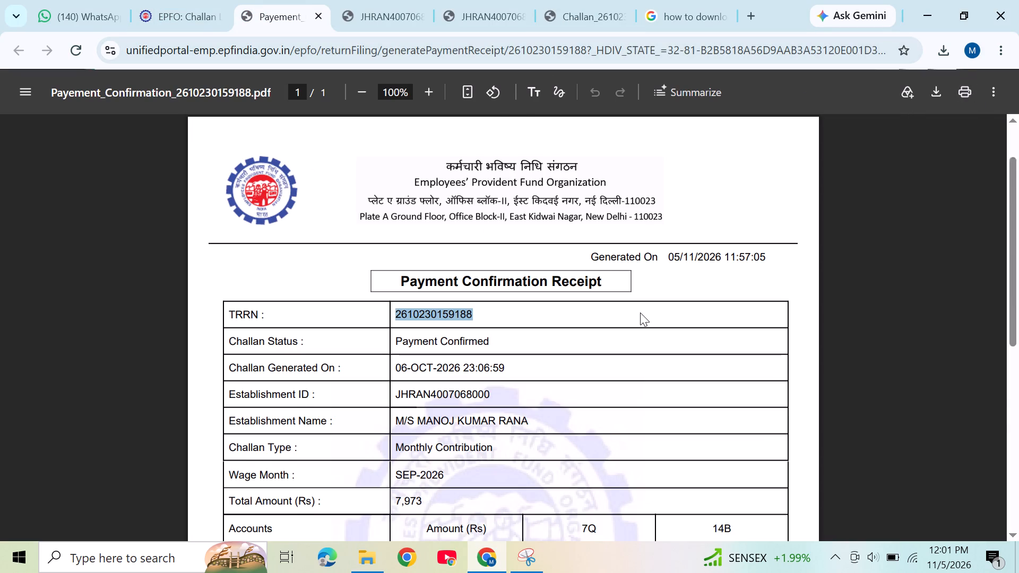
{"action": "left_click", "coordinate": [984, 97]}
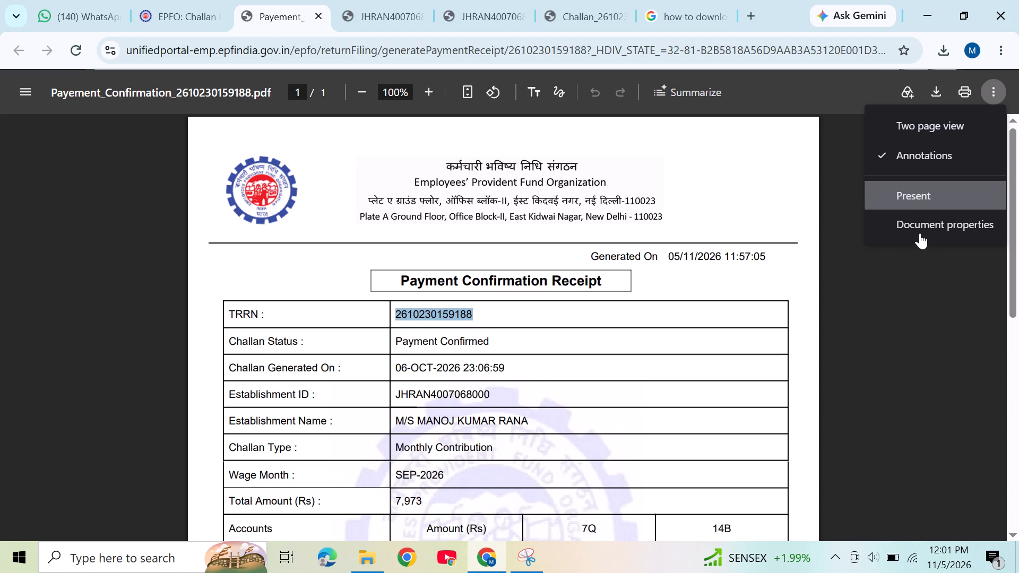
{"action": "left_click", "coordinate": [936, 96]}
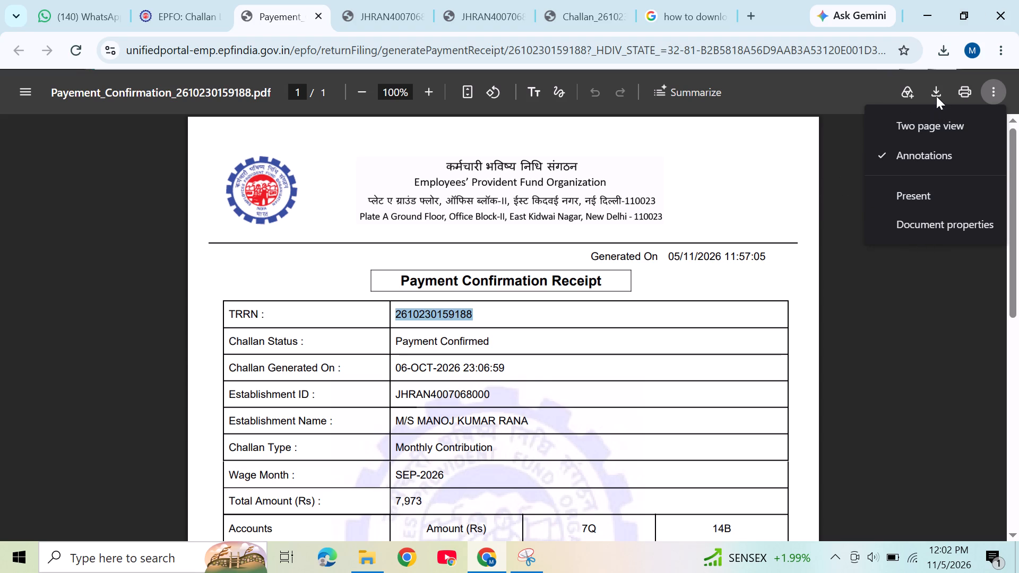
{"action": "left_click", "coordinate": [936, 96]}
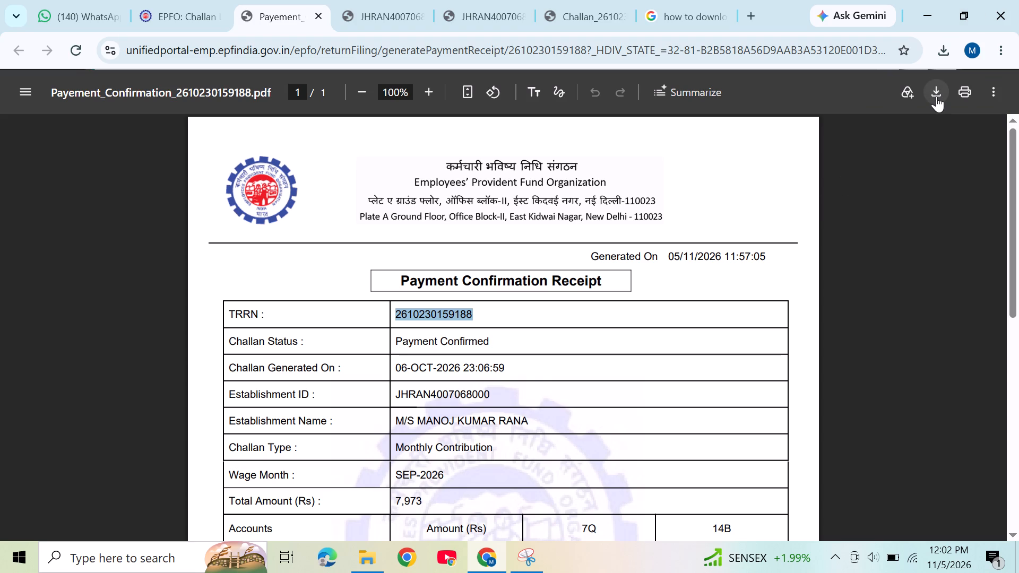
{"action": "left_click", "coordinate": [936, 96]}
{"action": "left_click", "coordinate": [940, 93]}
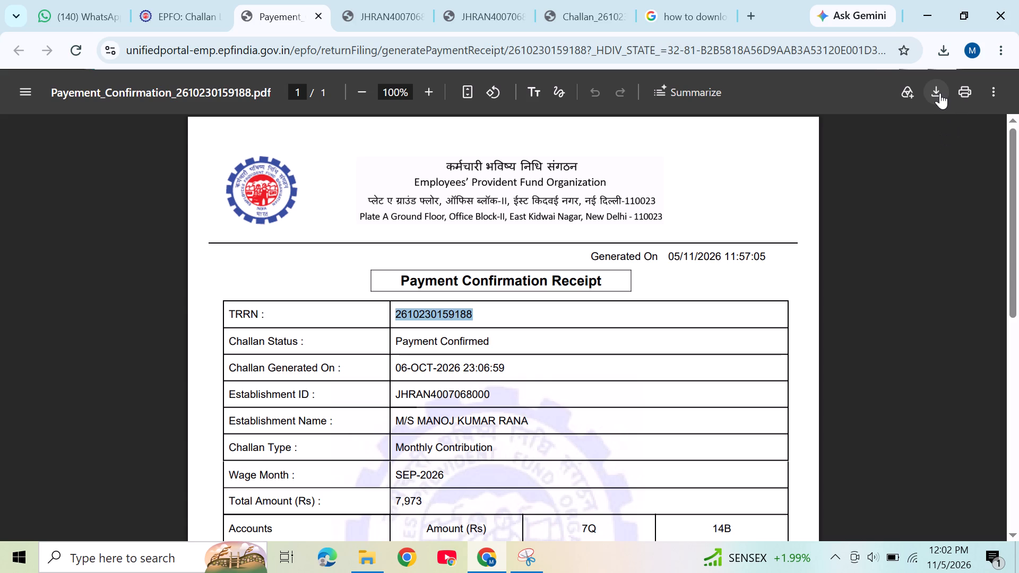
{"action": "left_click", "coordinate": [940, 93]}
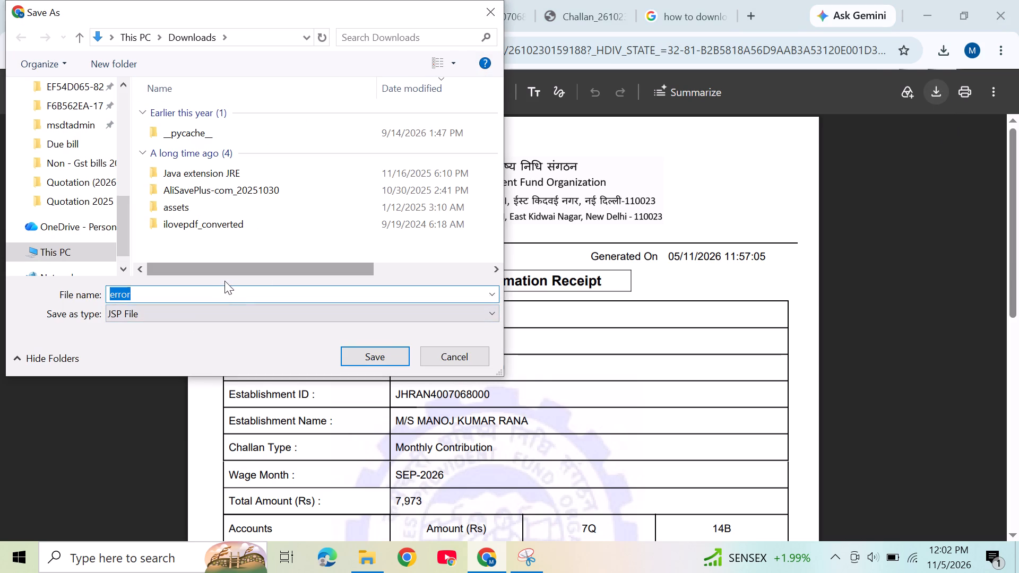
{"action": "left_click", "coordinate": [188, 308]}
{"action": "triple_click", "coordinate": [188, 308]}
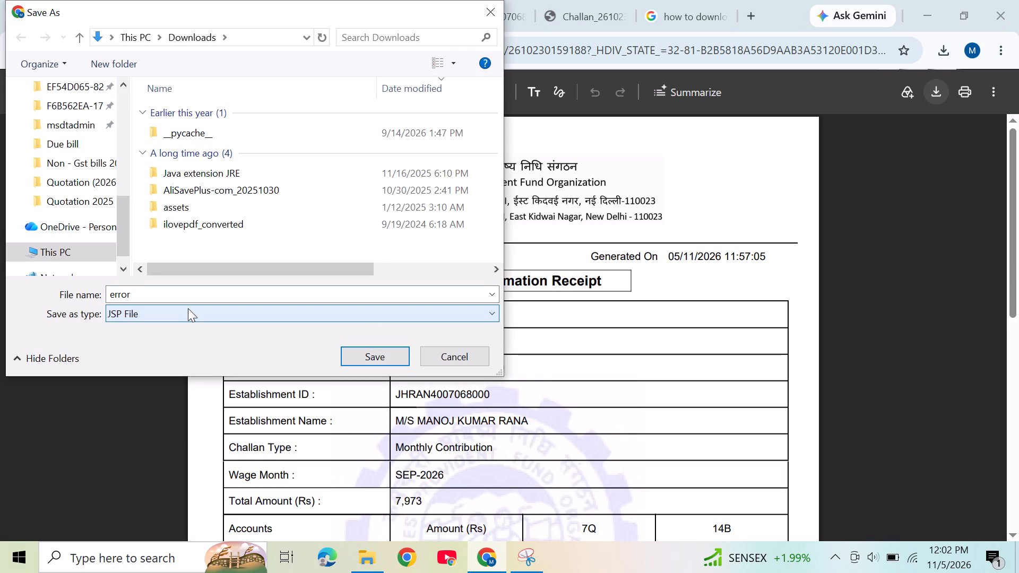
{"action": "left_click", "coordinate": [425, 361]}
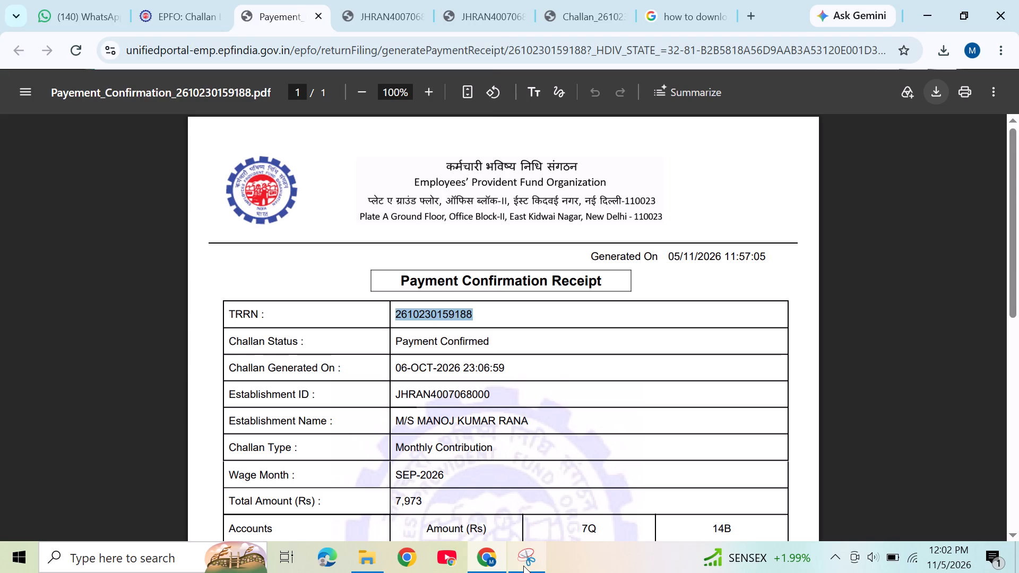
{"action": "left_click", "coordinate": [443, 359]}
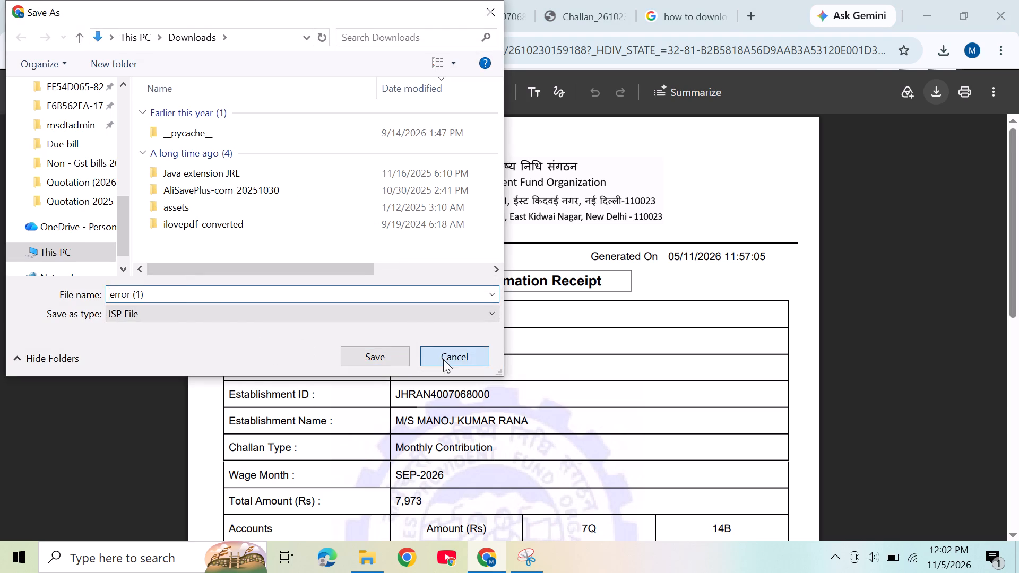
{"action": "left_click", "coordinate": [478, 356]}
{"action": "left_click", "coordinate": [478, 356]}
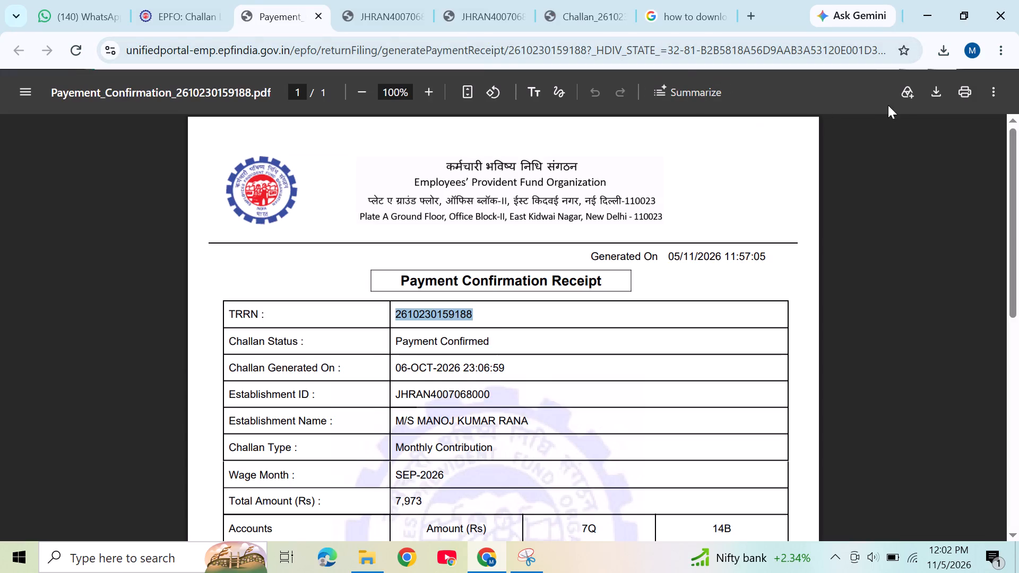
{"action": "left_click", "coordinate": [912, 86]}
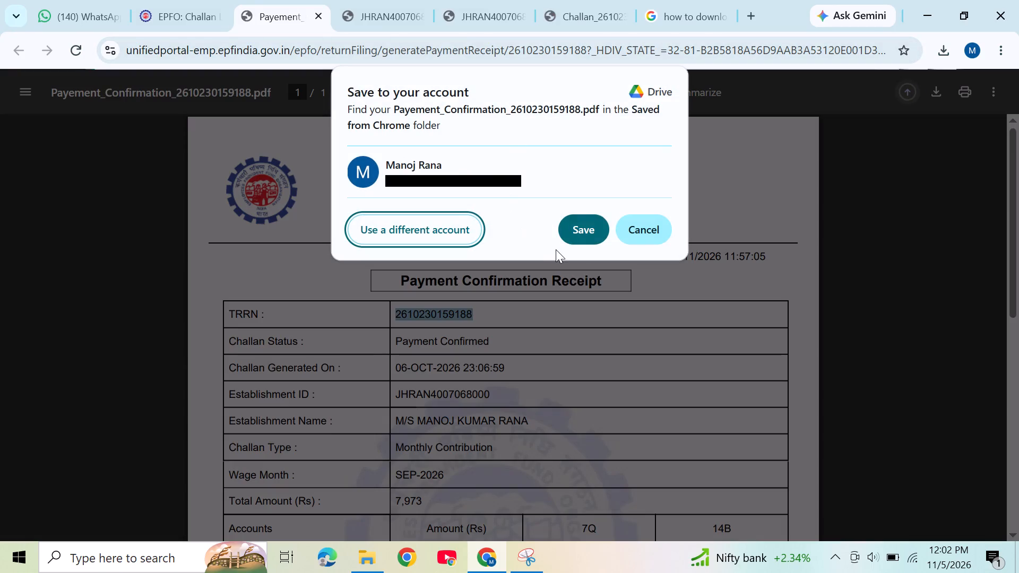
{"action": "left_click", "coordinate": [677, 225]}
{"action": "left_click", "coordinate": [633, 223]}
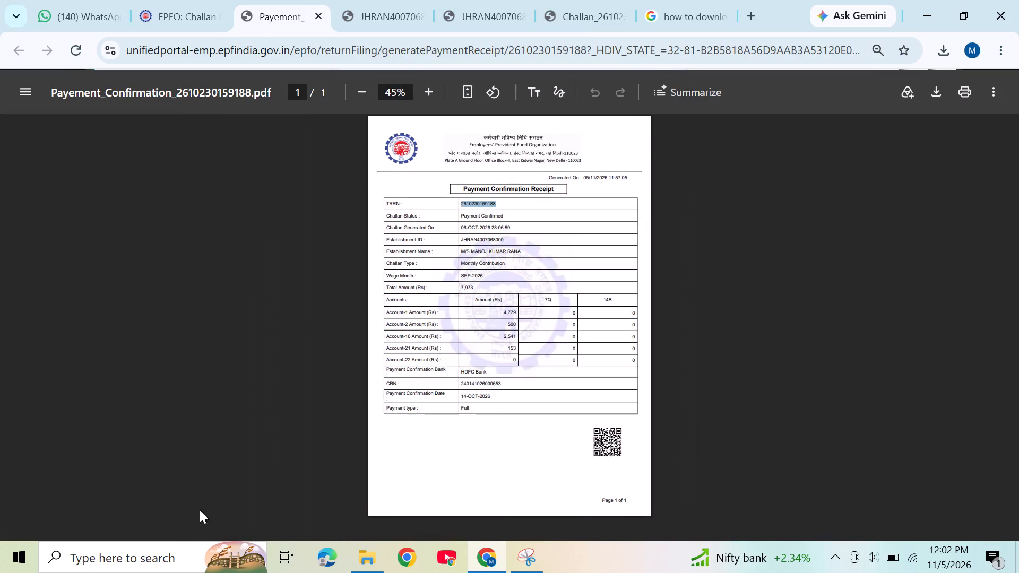
Find and open the Snipping Tool while the payment confirmation receipt stays displayed behind it.
{"action": "left_click", "coordinate": [152, 543]}
{"action": "left_click", "coordinate": [149, 549]}
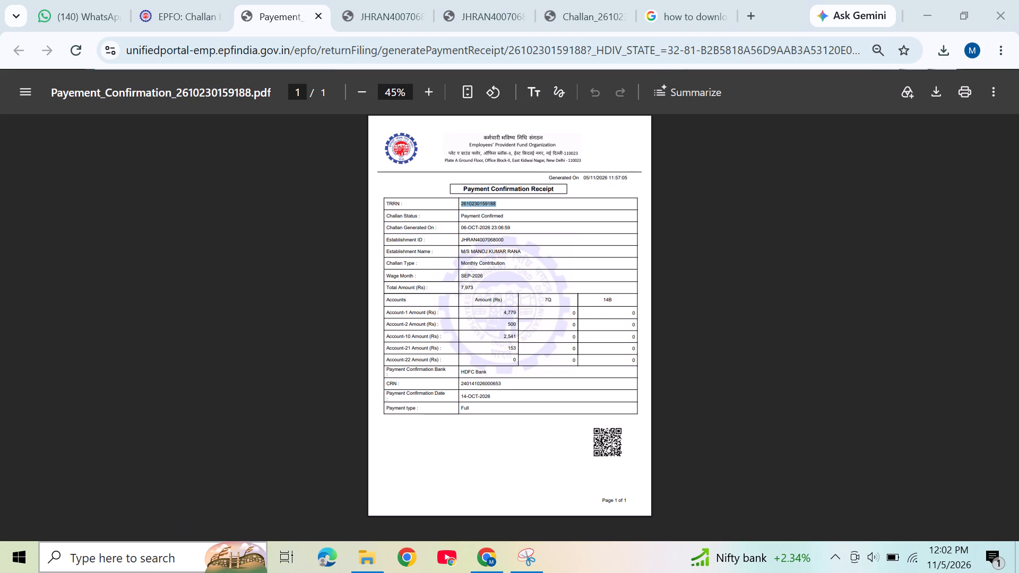
{"action": "key", "text": "s"}
{"action": "key", "text": "s"}
{"action": "key", "text": "n"}
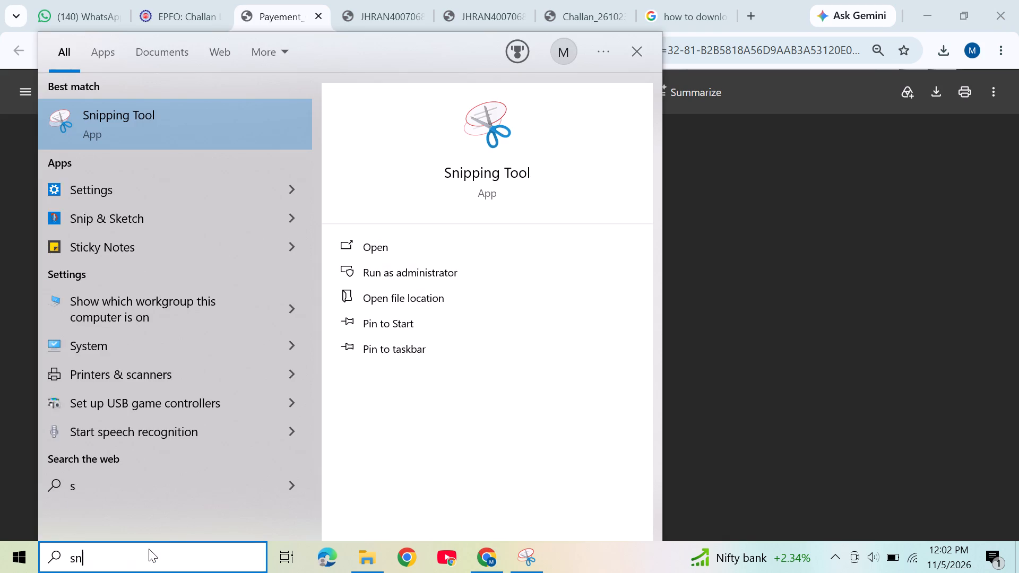
{"action": "key", "text": "Return"}
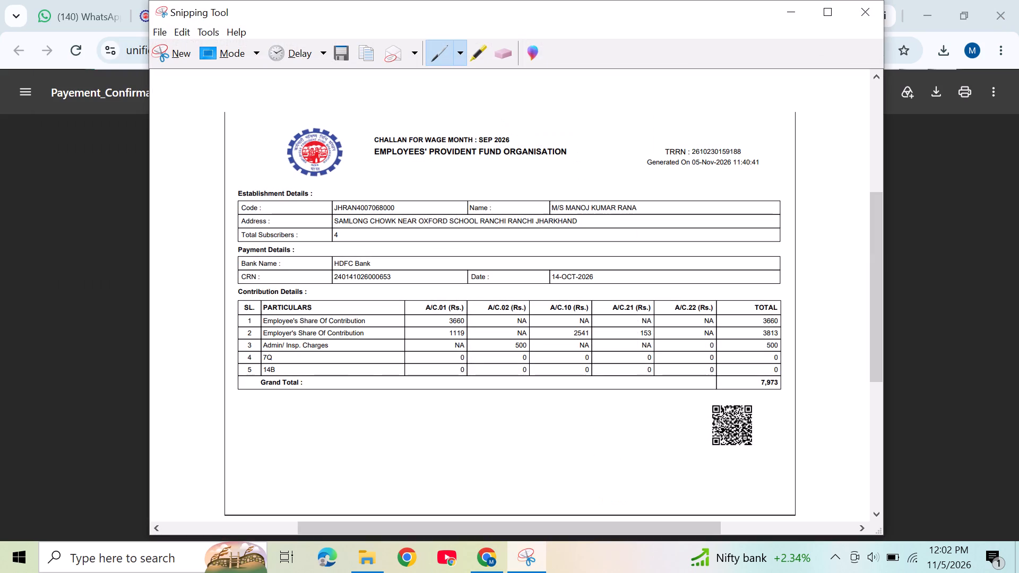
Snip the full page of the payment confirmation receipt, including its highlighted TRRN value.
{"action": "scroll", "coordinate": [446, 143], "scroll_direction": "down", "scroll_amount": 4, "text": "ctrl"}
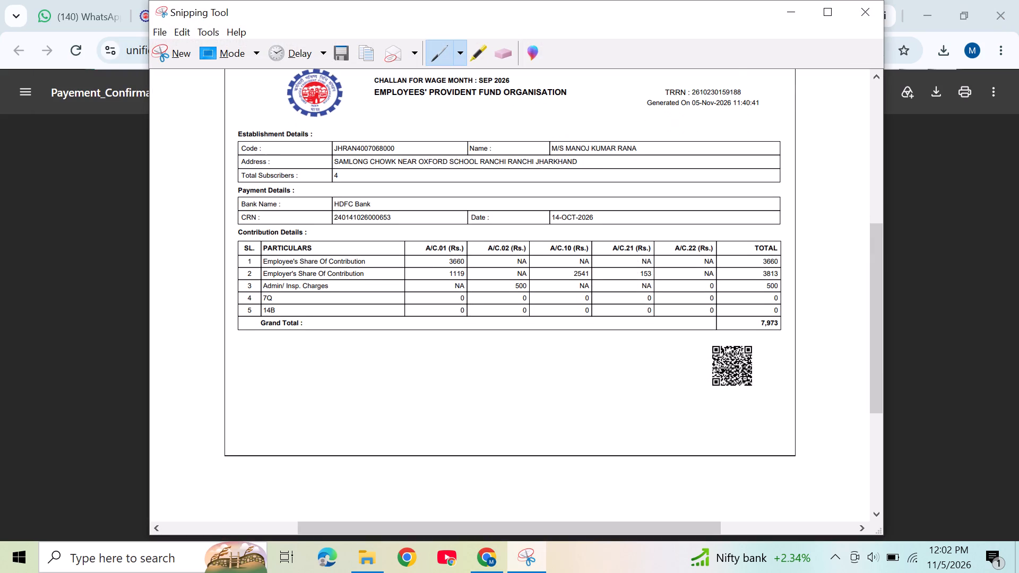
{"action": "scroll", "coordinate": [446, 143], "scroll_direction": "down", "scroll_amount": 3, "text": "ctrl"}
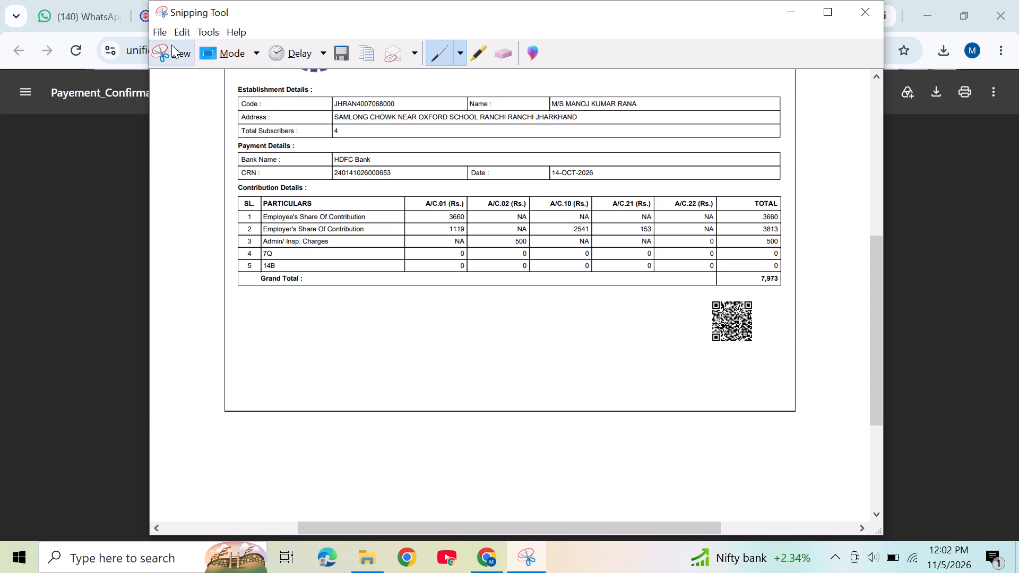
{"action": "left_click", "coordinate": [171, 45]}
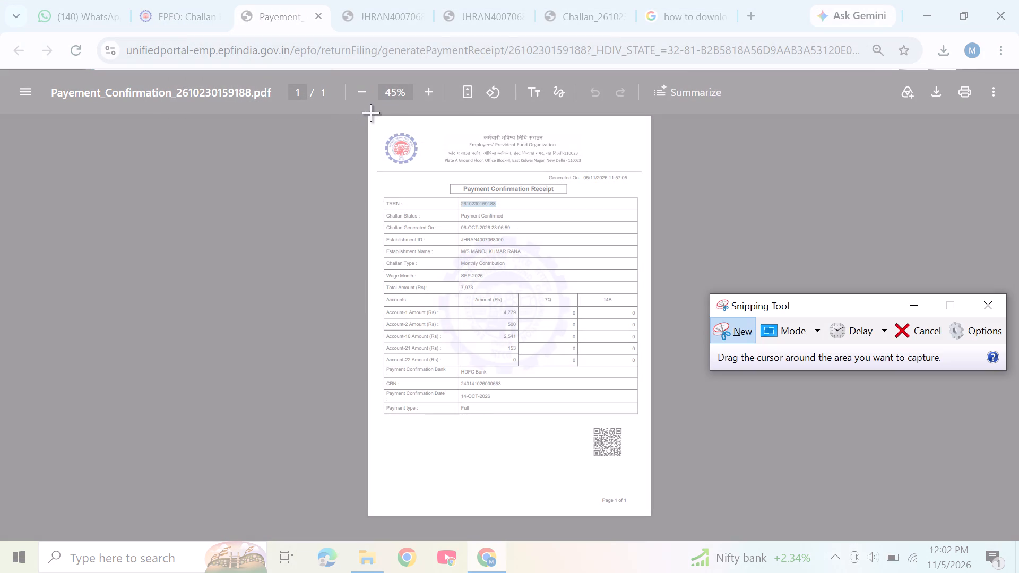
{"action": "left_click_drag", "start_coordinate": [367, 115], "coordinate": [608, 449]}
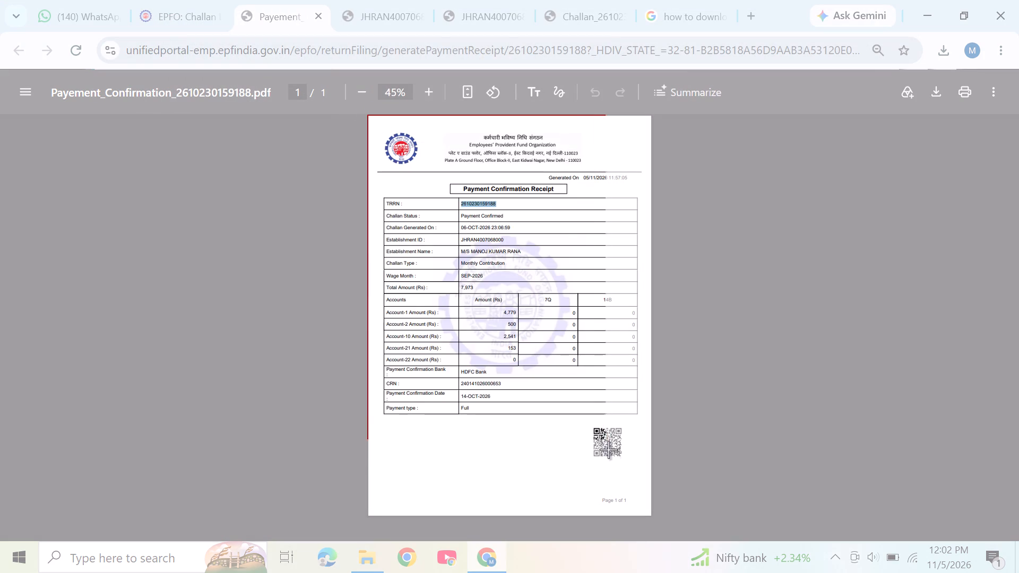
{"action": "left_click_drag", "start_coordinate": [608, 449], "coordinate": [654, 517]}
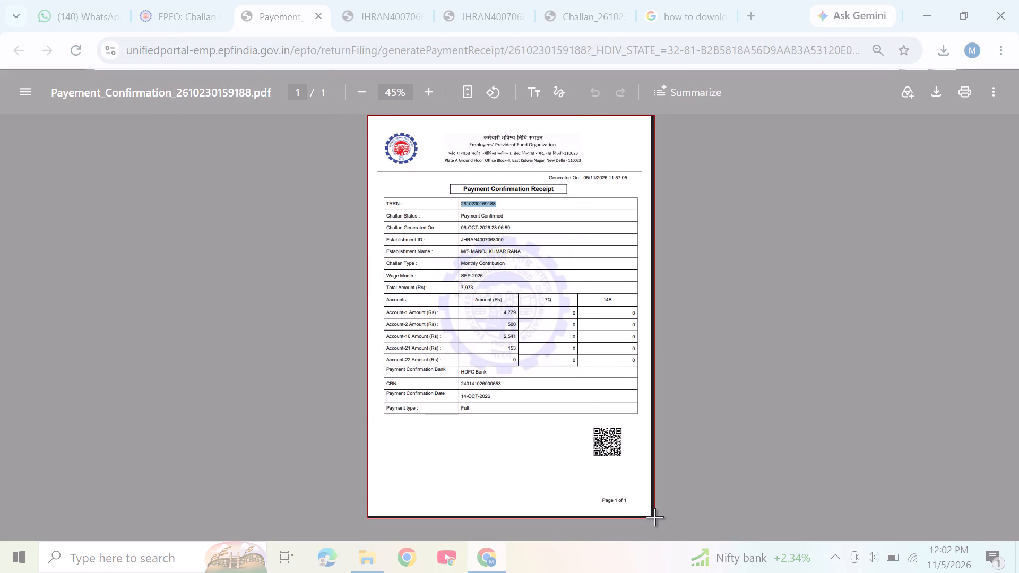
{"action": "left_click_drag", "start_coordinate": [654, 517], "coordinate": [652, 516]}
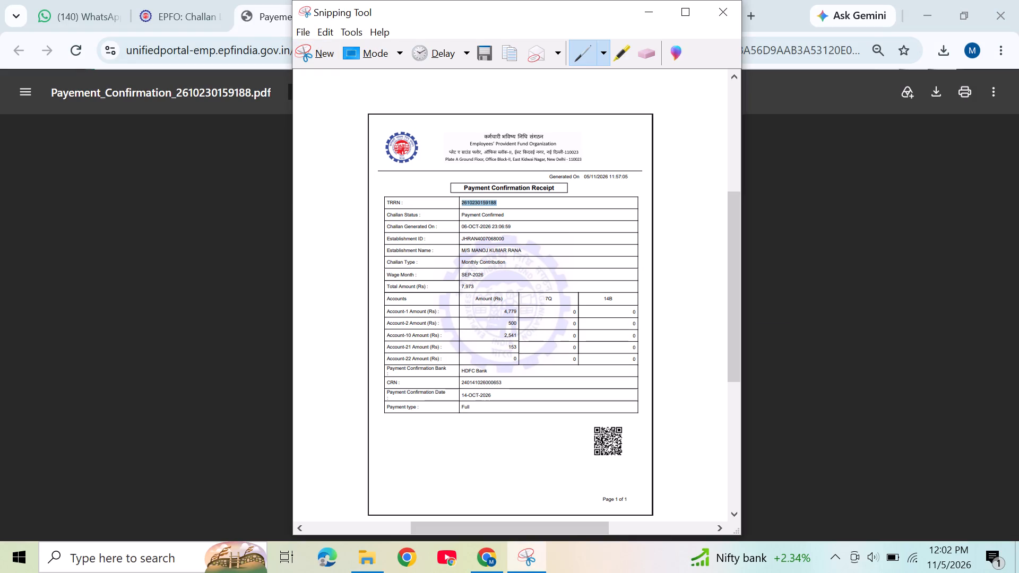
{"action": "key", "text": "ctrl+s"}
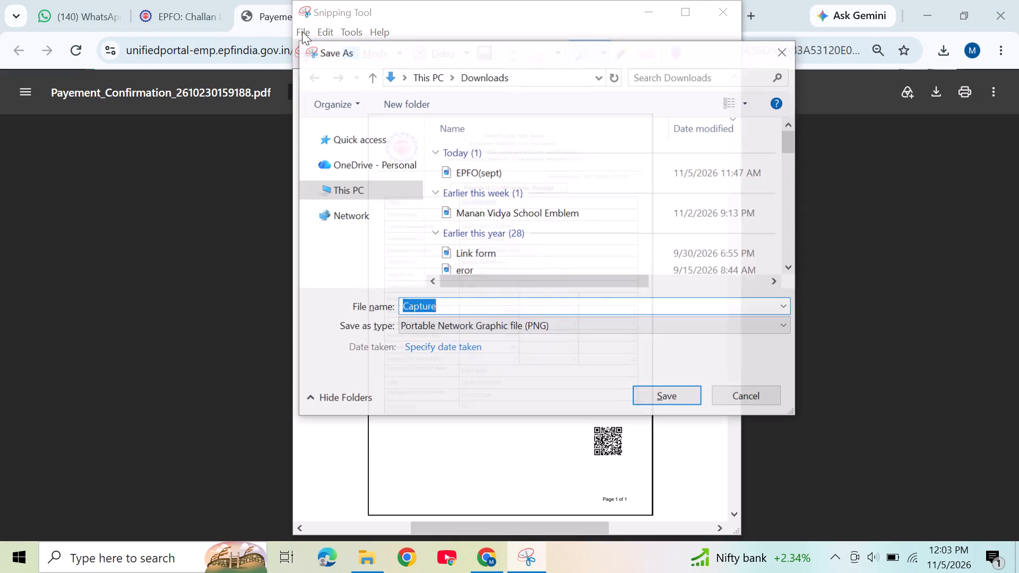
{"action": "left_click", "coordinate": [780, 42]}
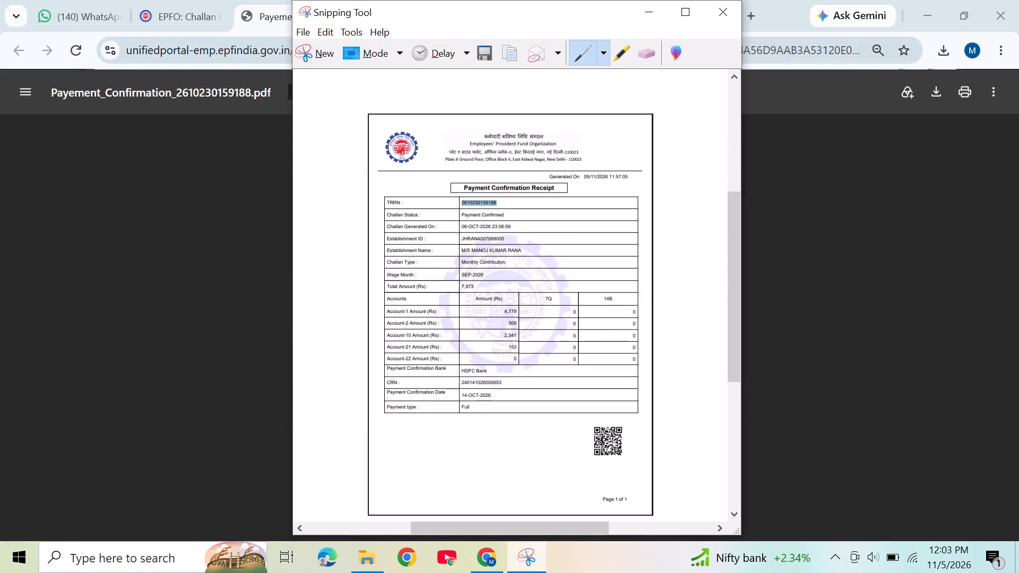
Clear the text highlight from the TRRN value on the receipt in Chrome.
{"action": "left_click", "coordinate": [258, 129]}
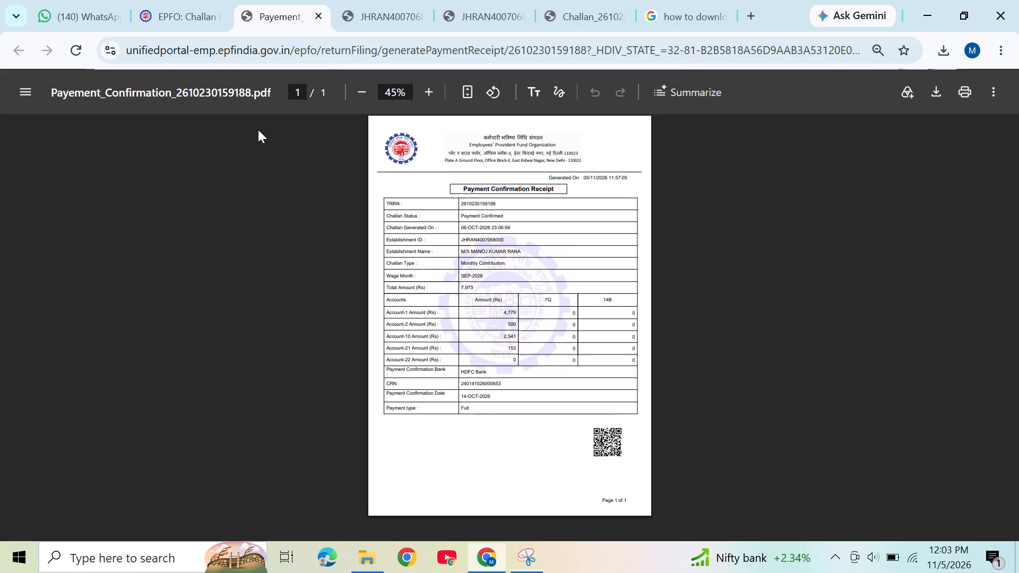
{"action": "left_click", "coordinate": [258, 129]}
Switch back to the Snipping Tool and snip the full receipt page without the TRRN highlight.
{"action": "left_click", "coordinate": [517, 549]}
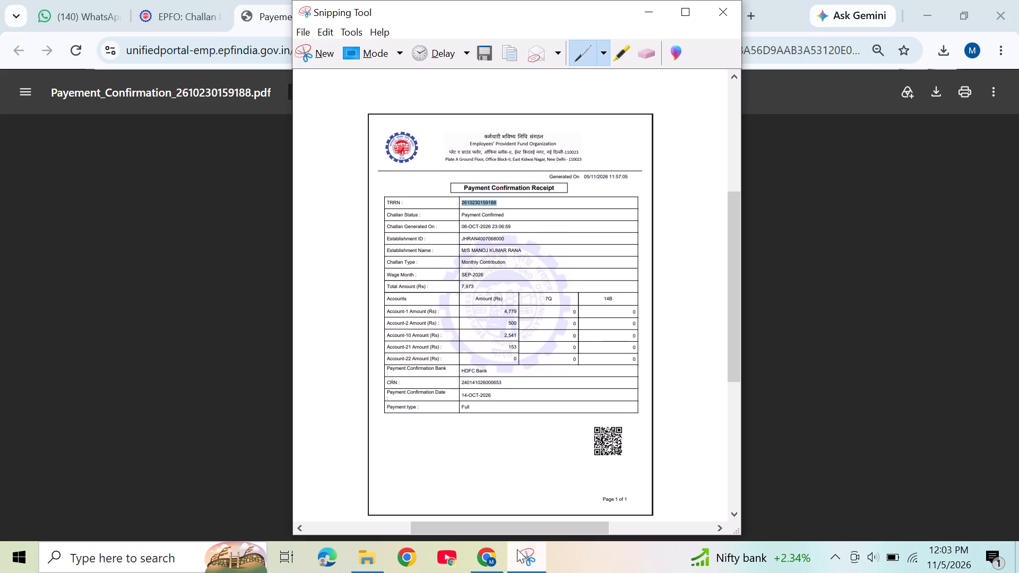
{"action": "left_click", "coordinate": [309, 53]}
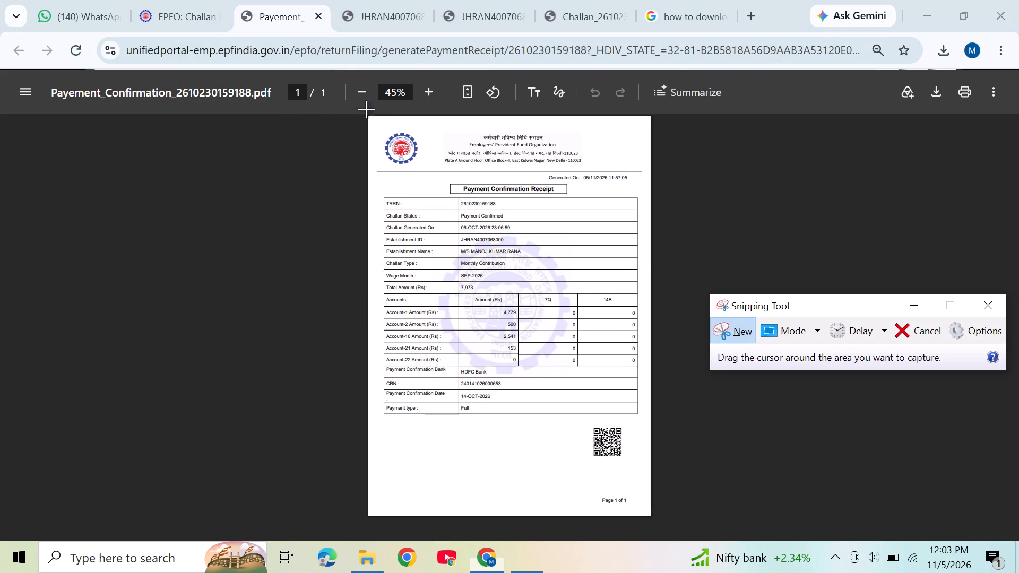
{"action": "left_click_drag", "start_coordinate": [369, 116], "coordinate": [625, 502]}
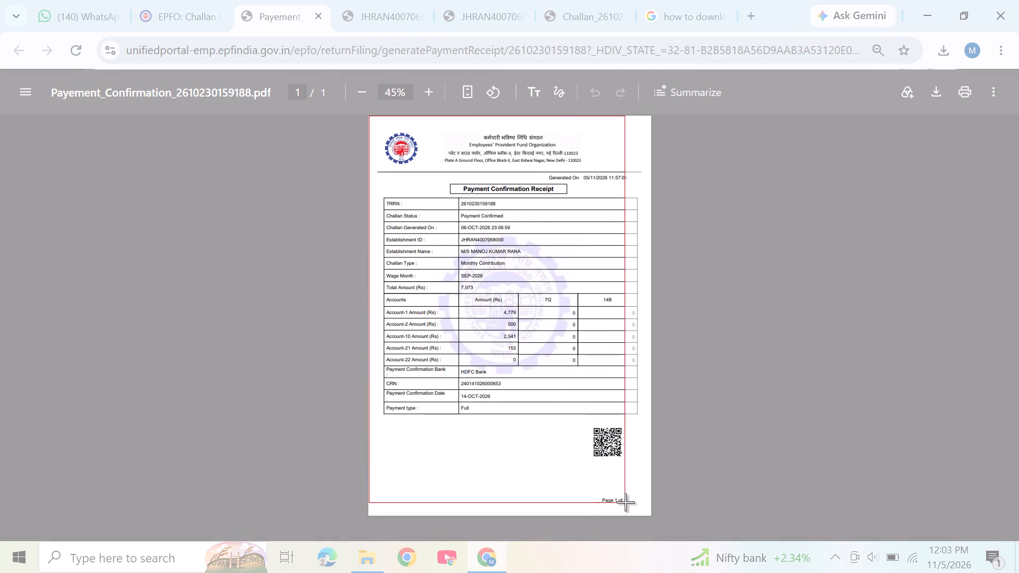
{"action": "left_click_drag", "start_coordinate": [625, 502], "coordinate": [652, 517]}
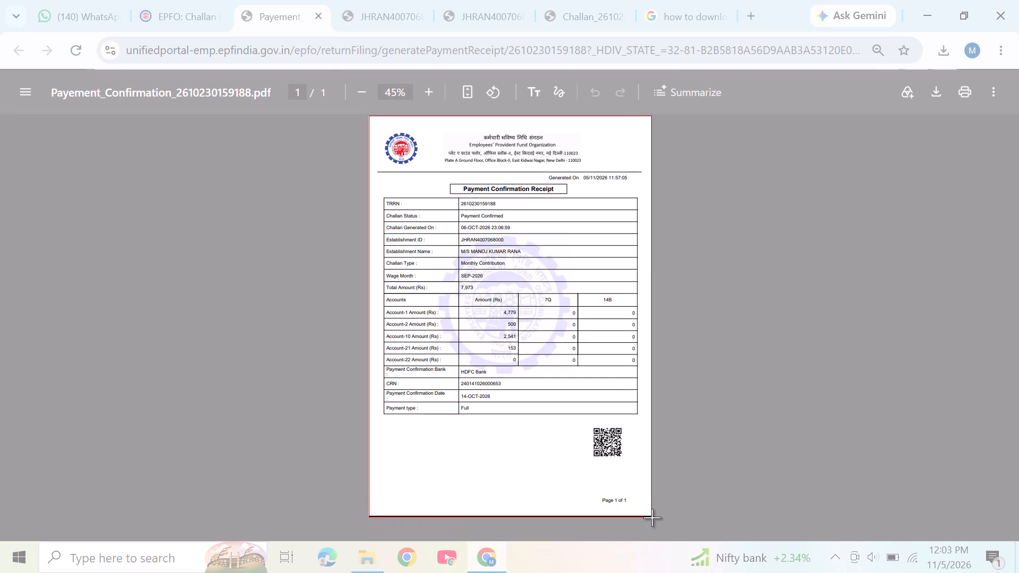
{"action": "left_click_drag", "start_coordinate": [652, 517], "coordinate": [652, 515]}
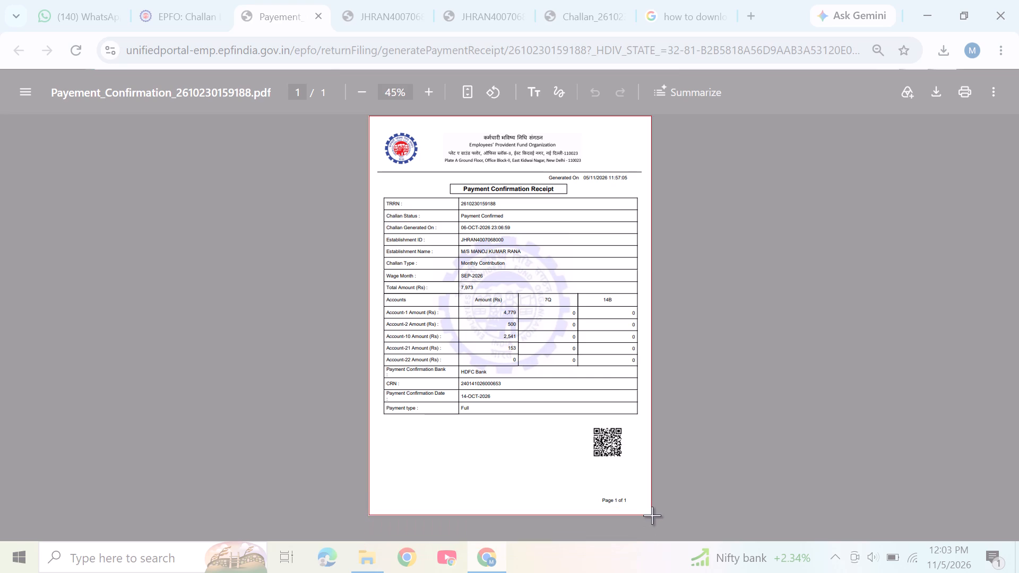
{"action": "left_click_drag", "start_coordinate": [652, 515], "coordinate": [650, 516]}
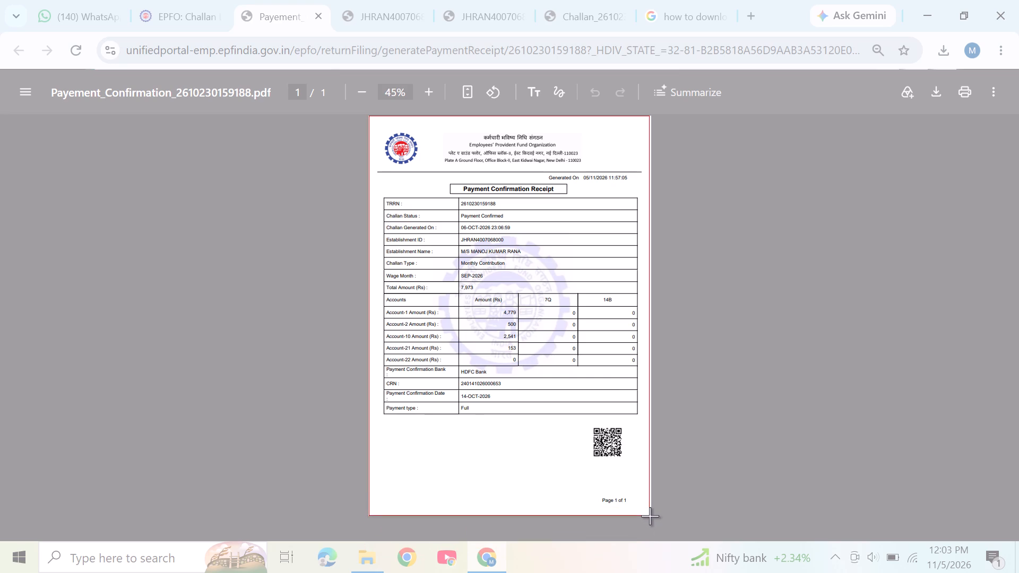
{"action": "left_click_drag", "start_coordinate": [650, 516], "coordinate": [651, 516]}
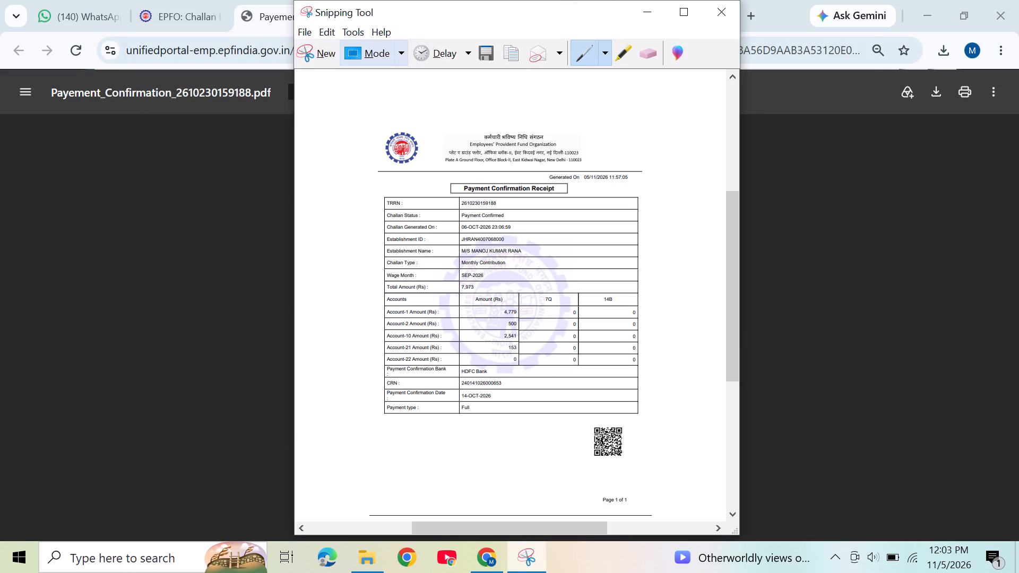
Retake the snip of the payment confirmation receipt with the capture area around the entire page edge.
{"action": "left_click", "coordinate": [320, 51]}
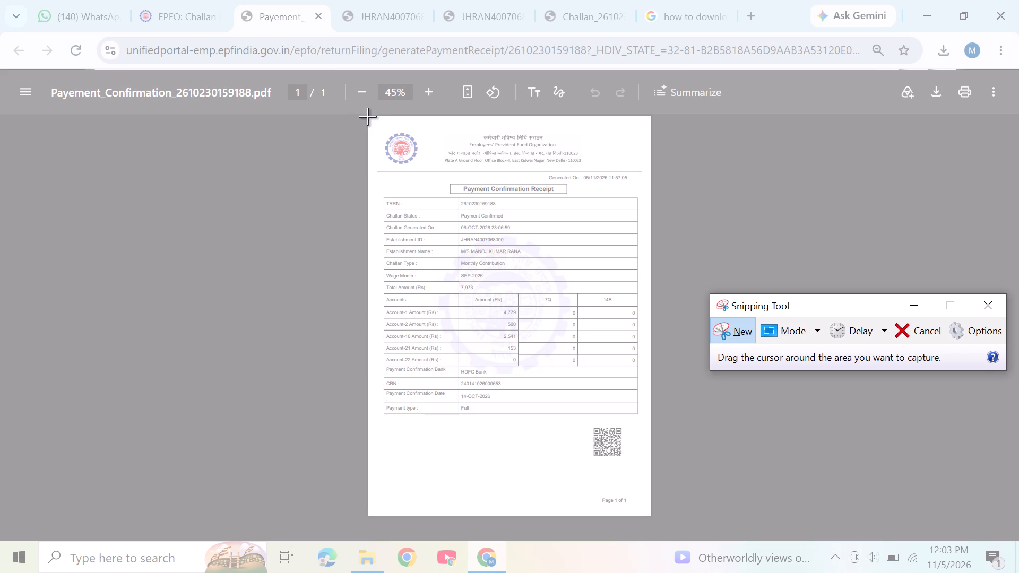
{"action": "left_click_drag", "start_coordinate": [367, 116], "coordinate": [457, 213]}
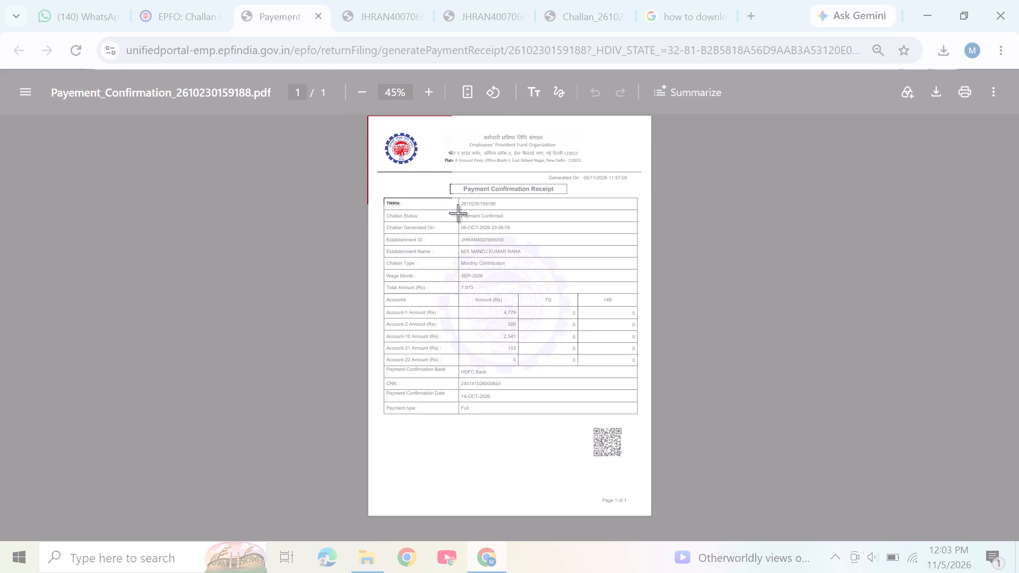
{"action": "left_click_drag", "start_coordinate": [457, 213], "coordinate": [638, 457]}
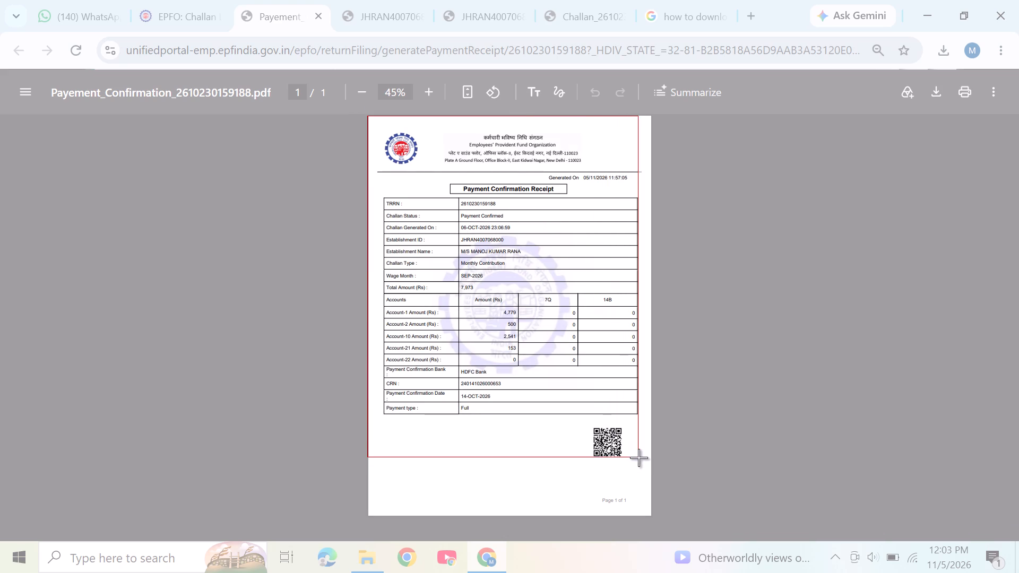
{"action": "left_click_drag", "start_coordinate": [638, 457], "coordinate": [651, 514]}
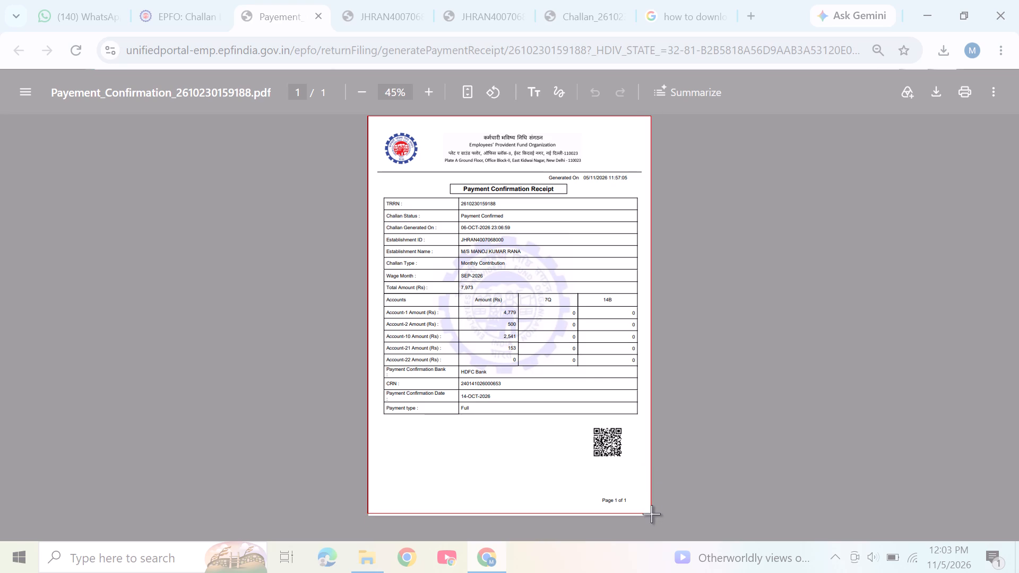
{"action": "left_click_drag", "start_coordinate": [651, 514], "coordinate": [651, 517]}
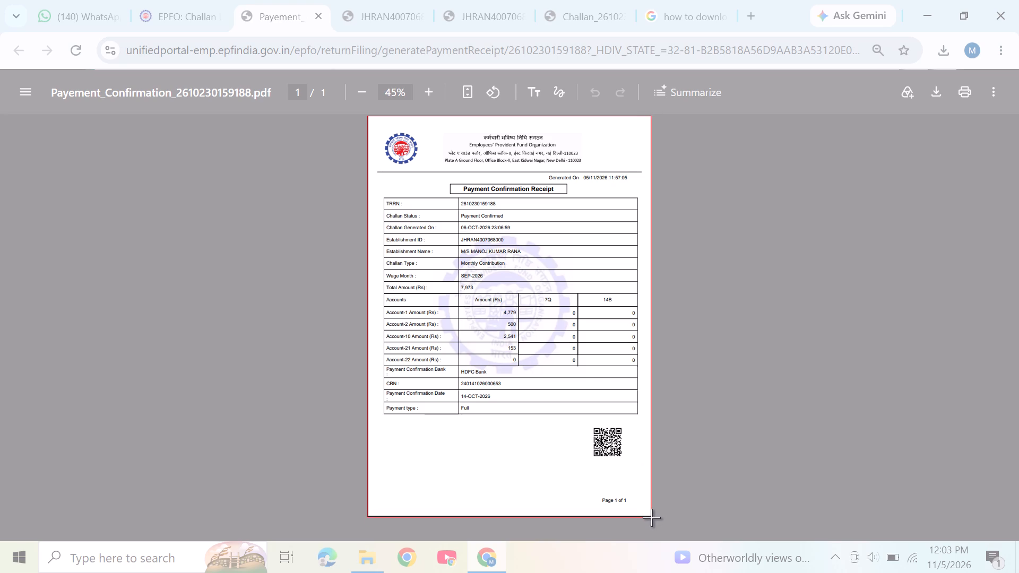
{"action": "left_click_drag", "start_coordinate": [651, 517], "coordinate": [651, 517]}
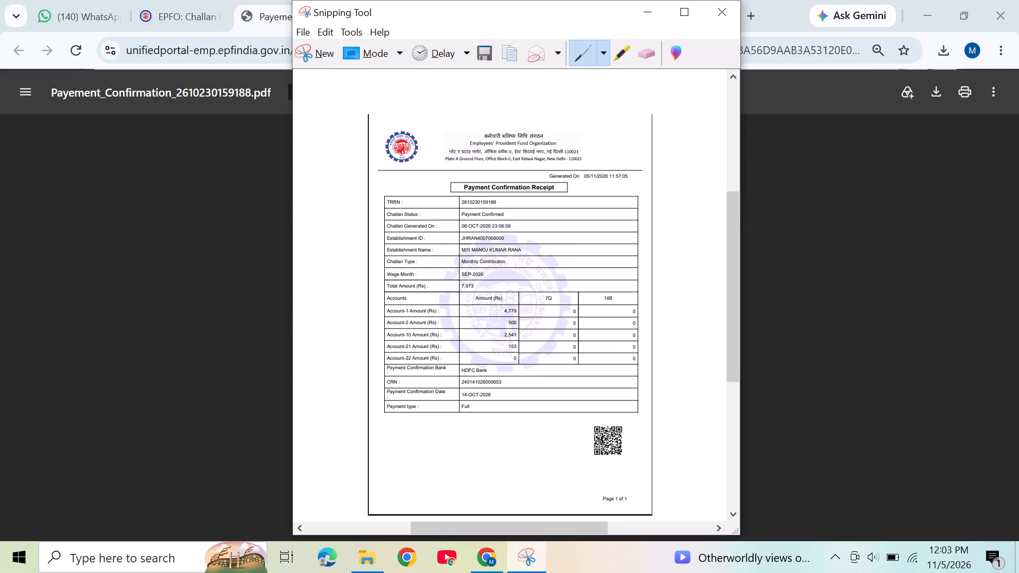
Save the receipt snip in Downloads as a PNG named "EPFO(sept) conf." and close the Snipping Tool.
{"action": "left_click", "coordinate": [304, 37]}
{"action": "left_click", "coordinate": [329, 72]}
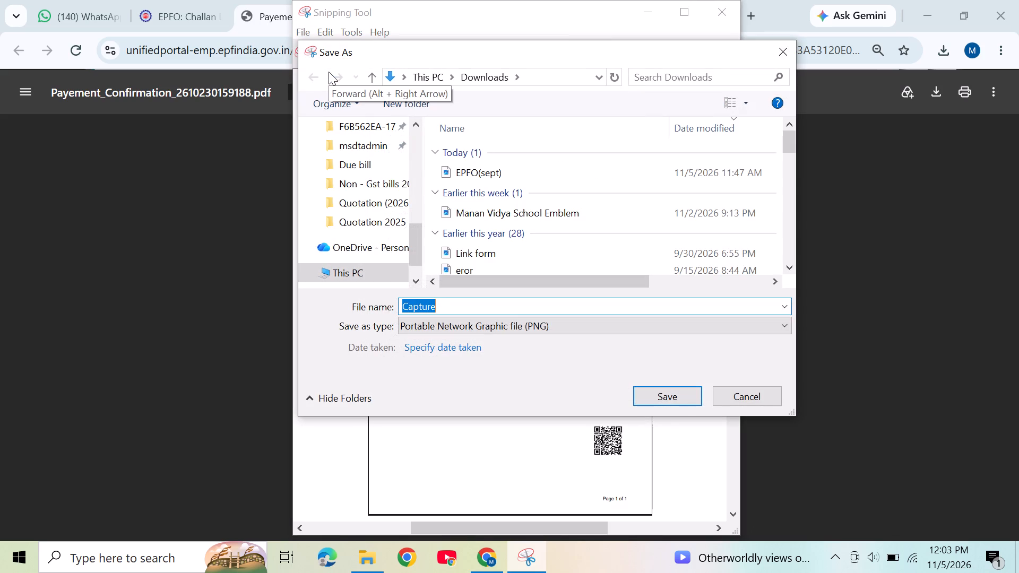
{"action": "key", "text": "shift+e"}
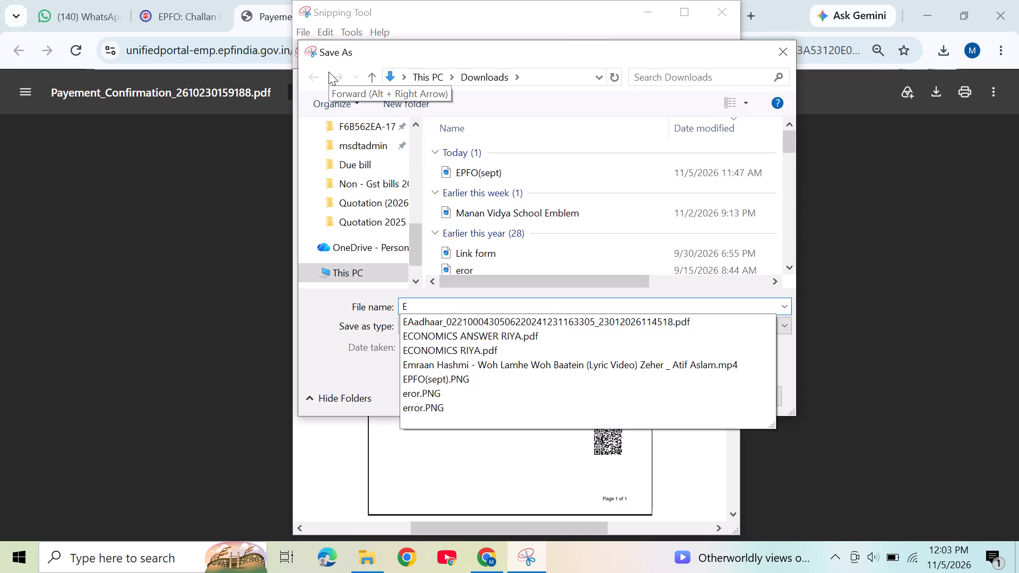
{"action": "type", "text": "PFO"}
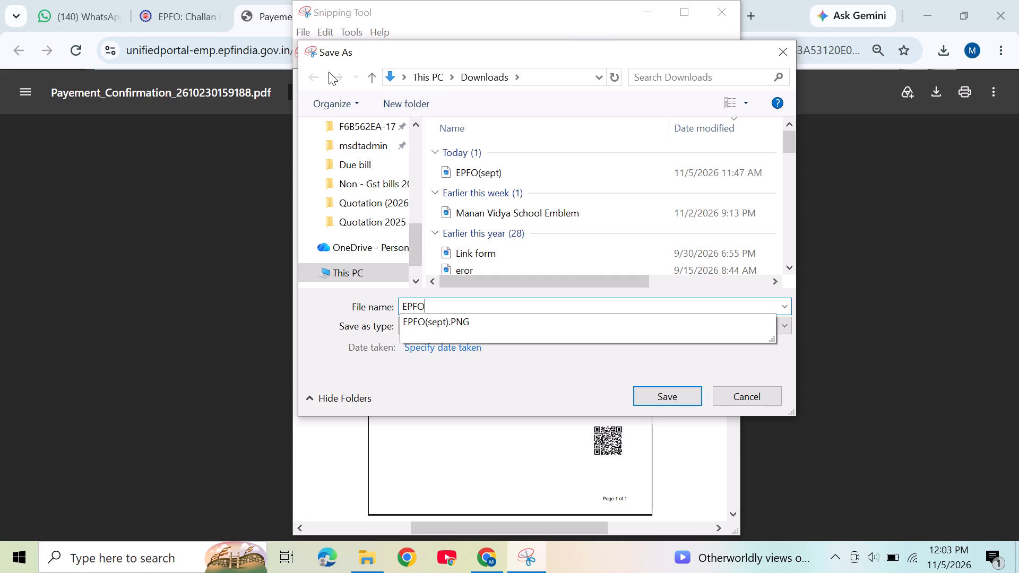
{"action": "type", "text": "(sepg"}
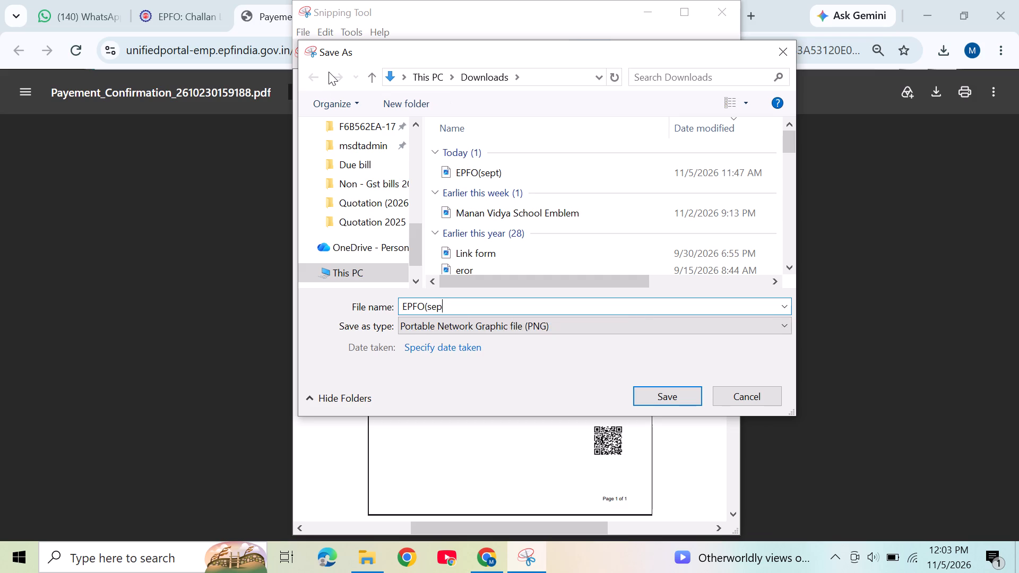
{"action": "key", "text": "BackSpace"}
{"action": "type", "text": "t) conf"}
{"action": "key", "text": "period"}
{"action": "key", "text": "Return"}
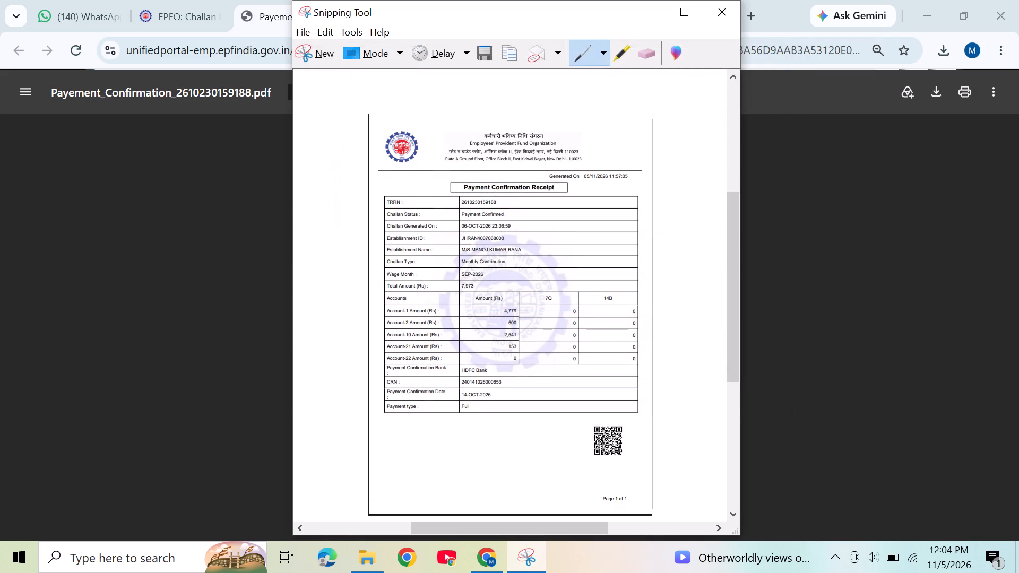
{"action": "left_click", "coordinate": [735, 16]}
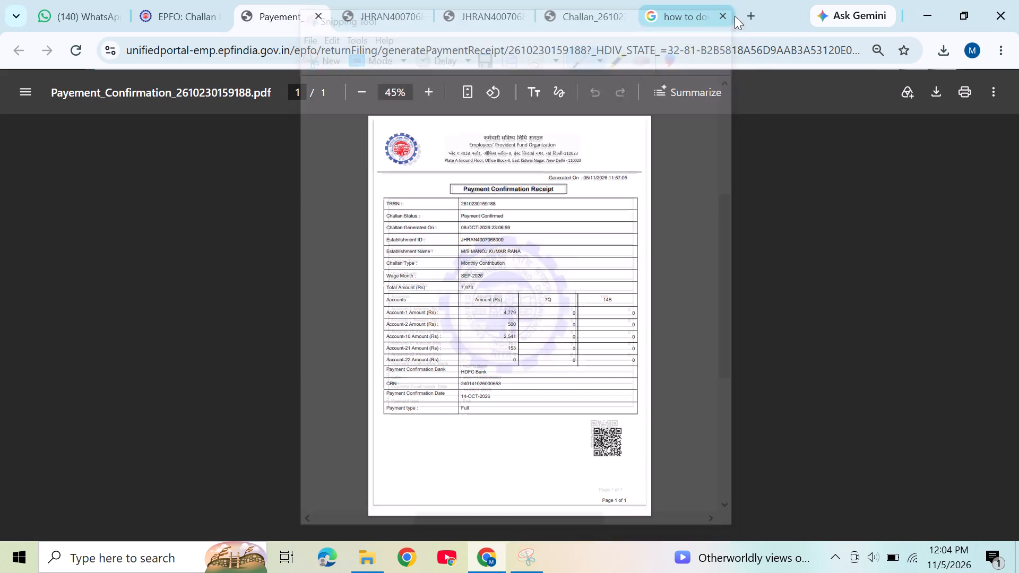
In File Explorer's Downloads folder, copy "EPFO(sept) conf." together with today's two return statement PDFs.
{"action": "left_click", "coordinate": [357, 572]}
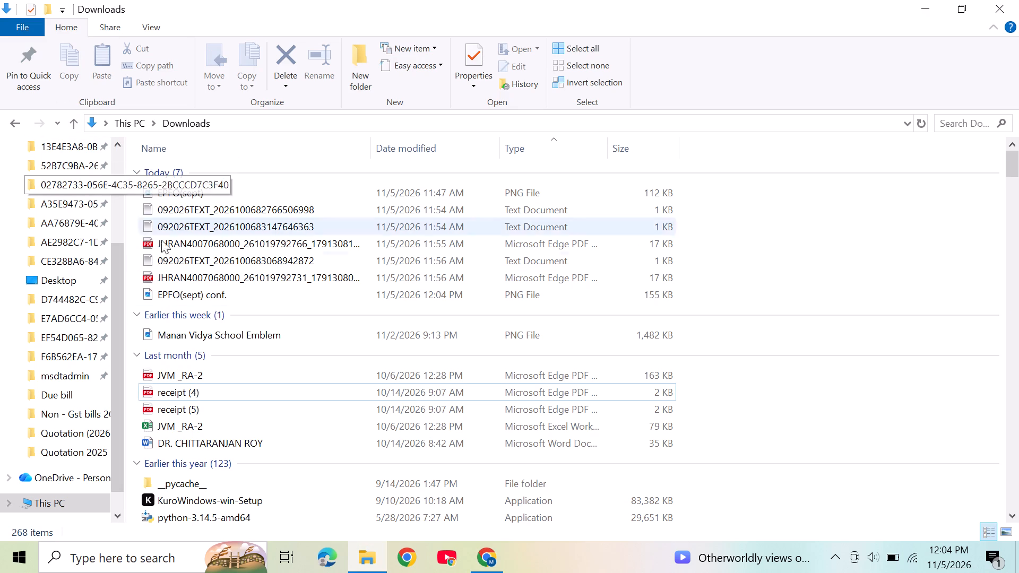
{"action": "left_click", "coordinate": [191, 299], "text": "ctrl"}
{"action": "left_click", "coordinate": [224, 274], "text": "ctrl"}
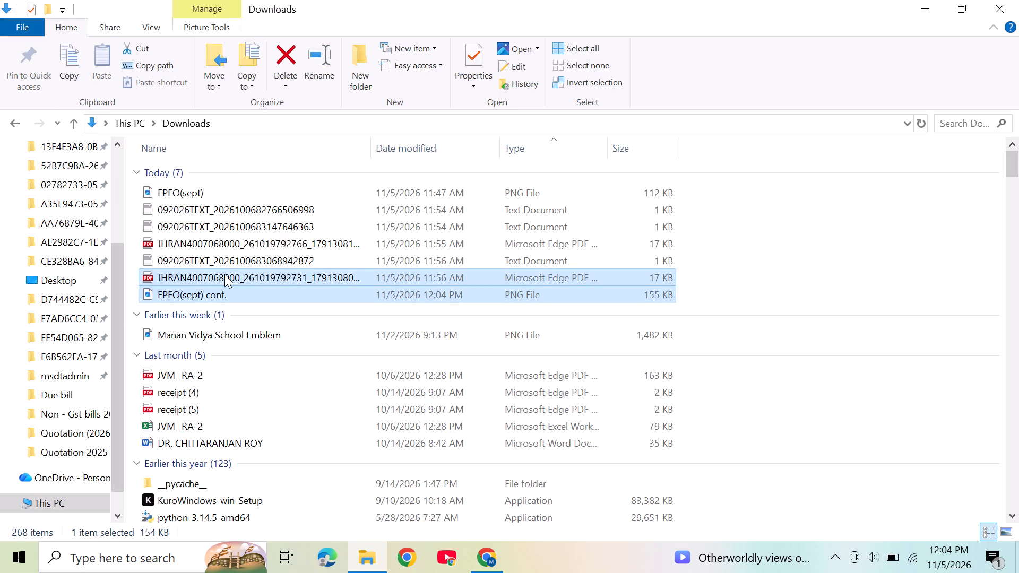
{"action": "left_click", "coordinate": [254, 241], "text": "ctrl"}
{"action": "key", "text": "ctrl+c"}
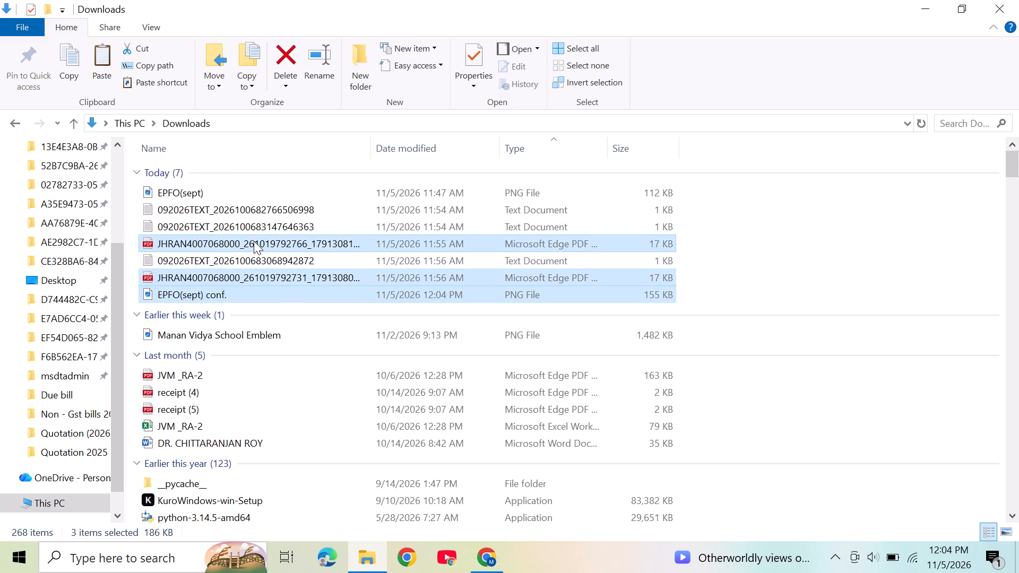
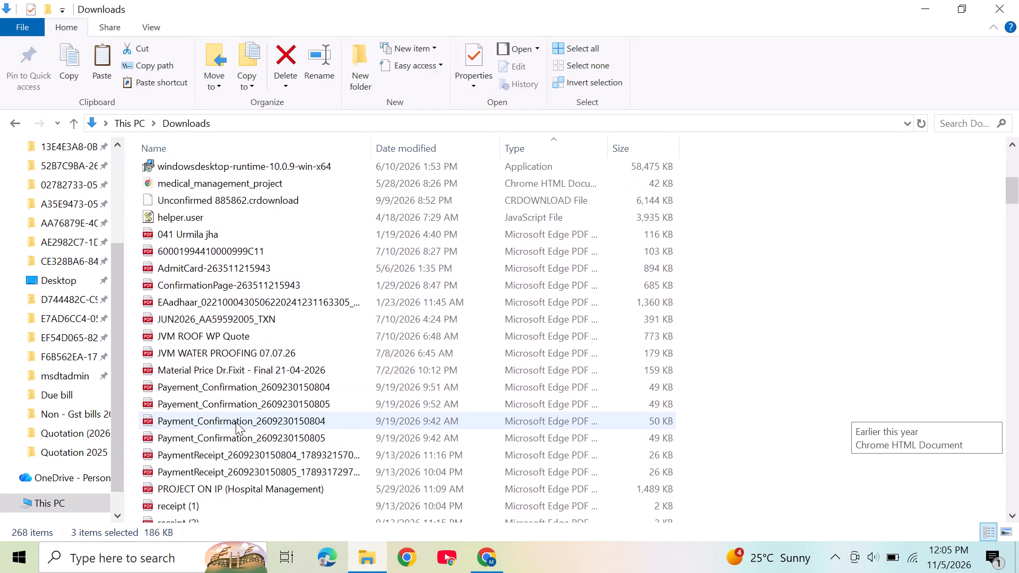
{"action": "scroll", "coordinate": [236, 422], "scroll_direction": "down", "scroll_amount": 1}
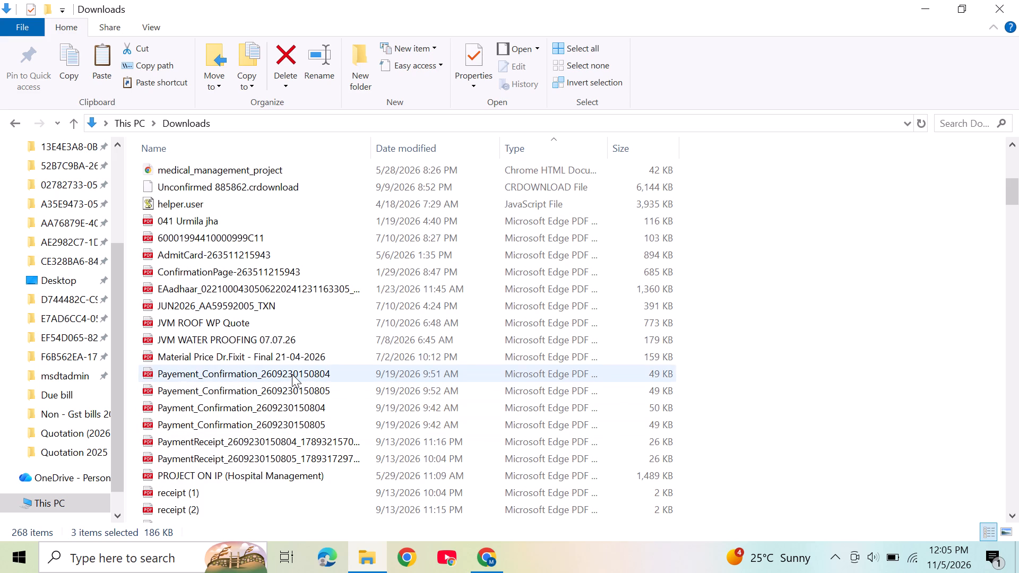
{"action": "double_click", "coordinate": [292, 374]}
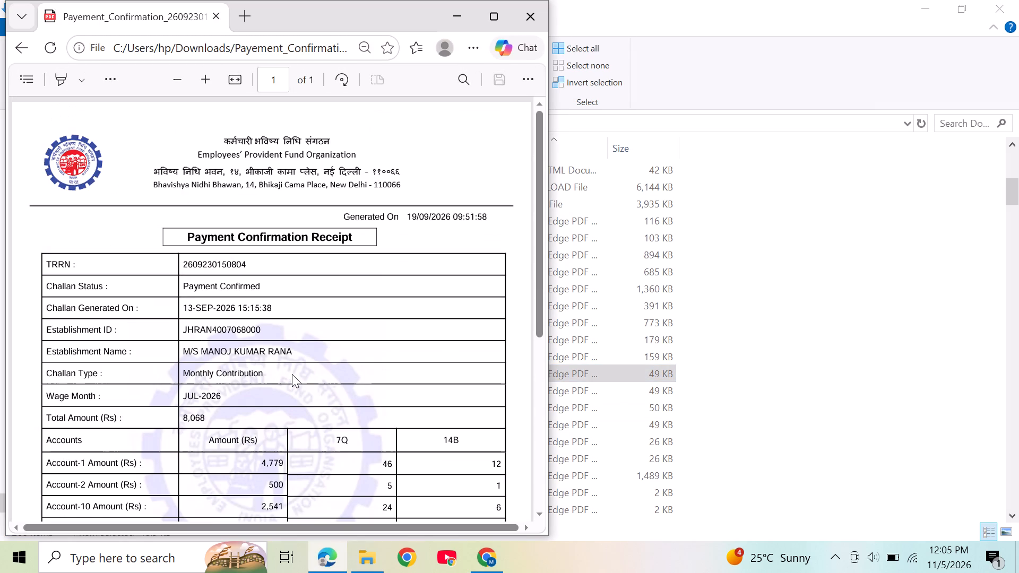
{"action": "left_click", "coordinate": [524, 13]}
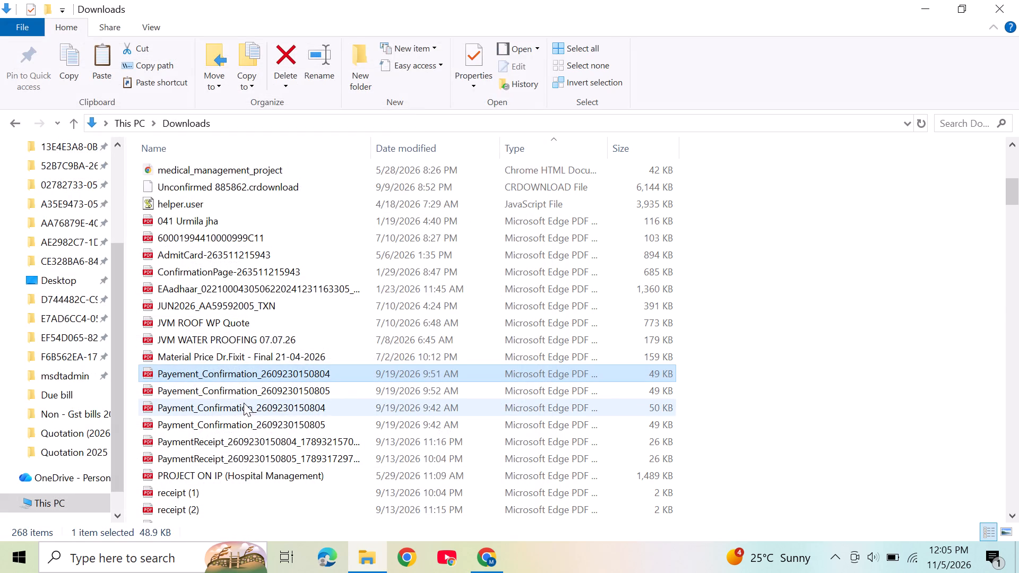
{"action": "double_click", "coordinate": [249, 396]}
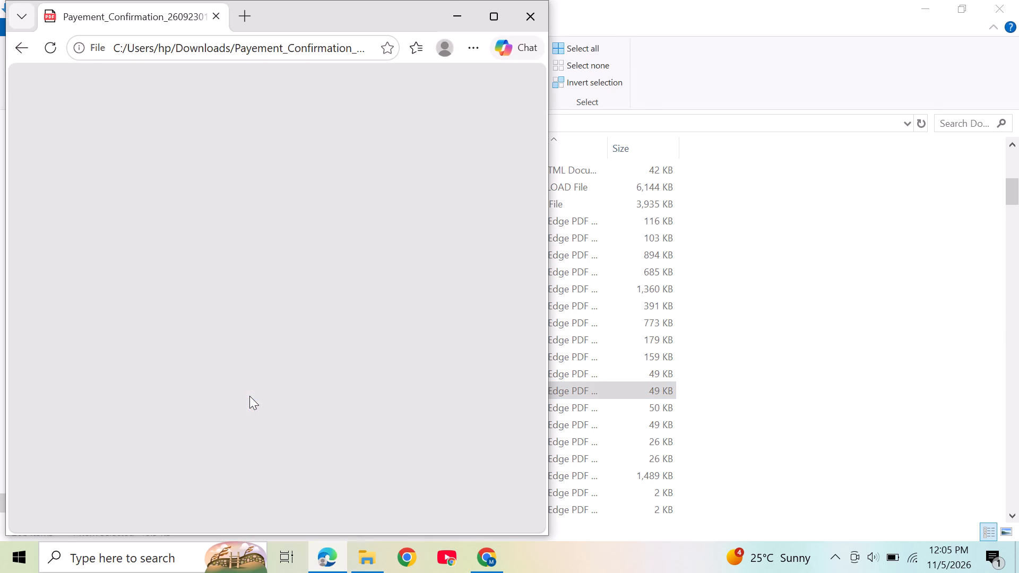
{"action": "scroll", "coordinate": [424, 59], "scroll_direction": "up", "scroll_amount": 1}
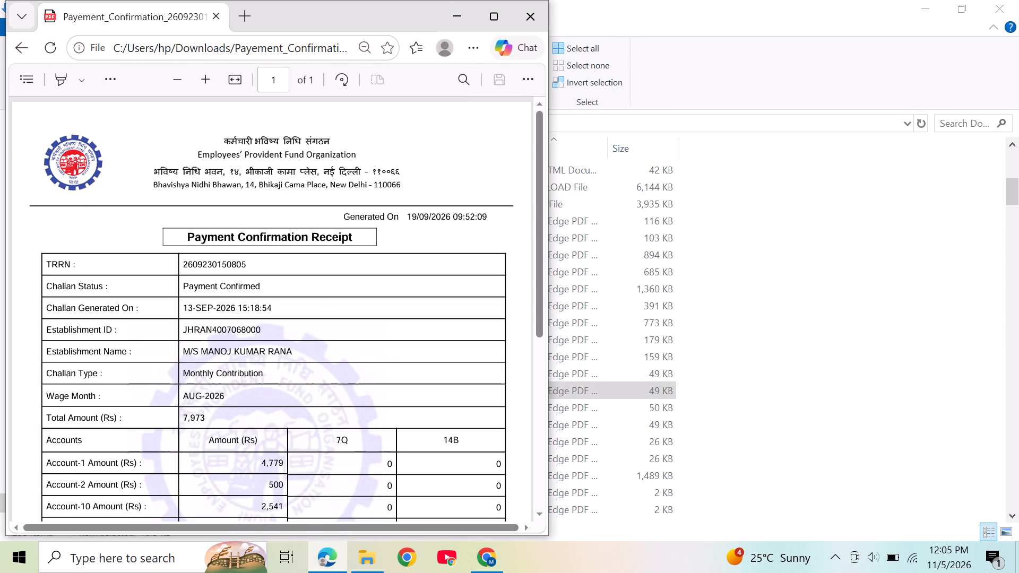
{"action": "scroll", "coordinate": [372, 218], "scroll_direction": "up", "scroll_amount": 1}
{"action": "scroll", "coordinate": [372, 218], "scroll_direction": "down", "scroll_amount": 4}
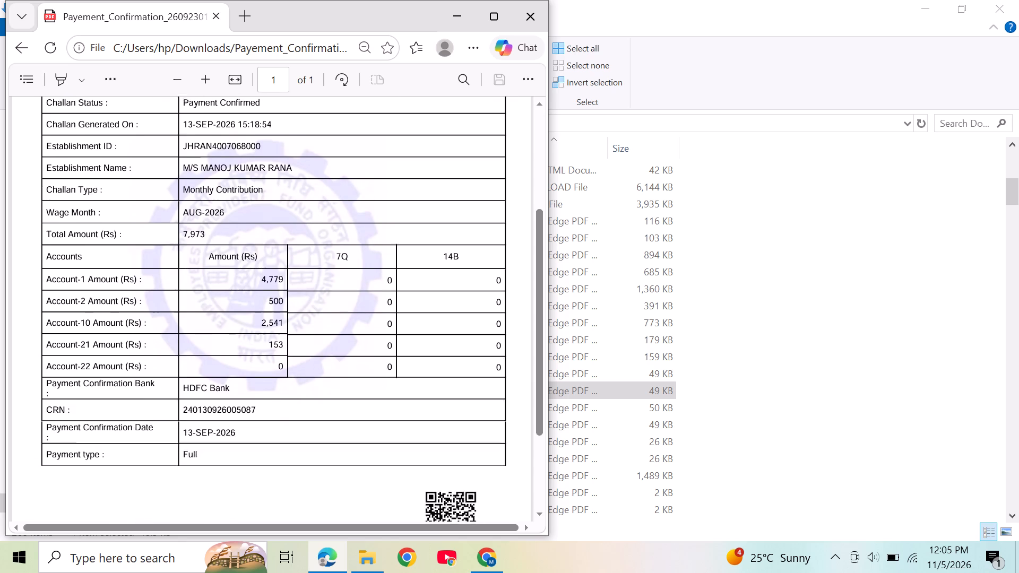
{"action": "scroll", "coordinate": [372, 218], "scroll_direction": "down", "scroll_amount": 1}
{"action": "scroll", "coordinate": [372, 218], "scroll_direction": "up", "scroll_amount": 2}
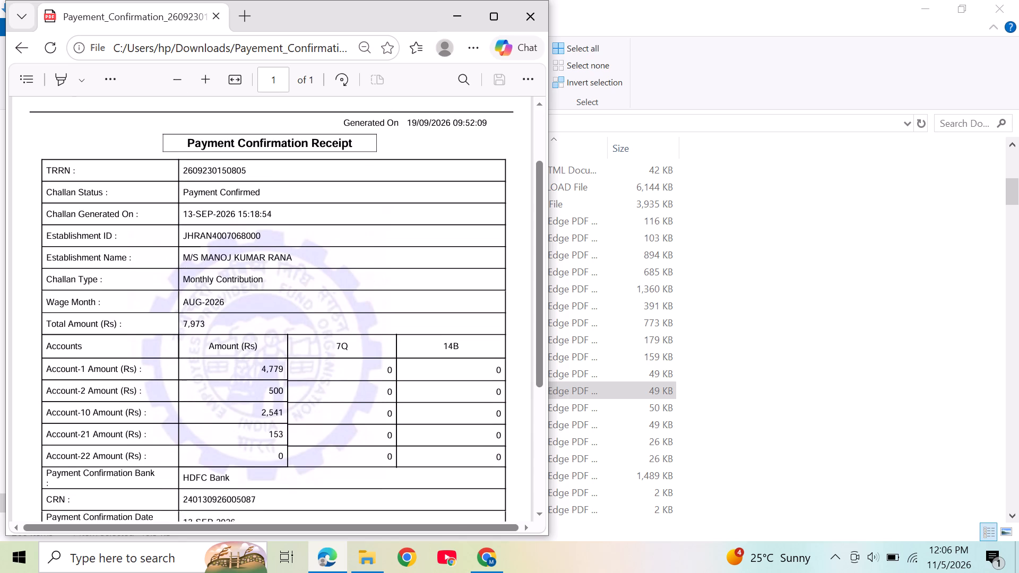
{"action": "scroll", "coordinate": [372, 218], "scroll_direction": "up", "scroll_amount": 2}
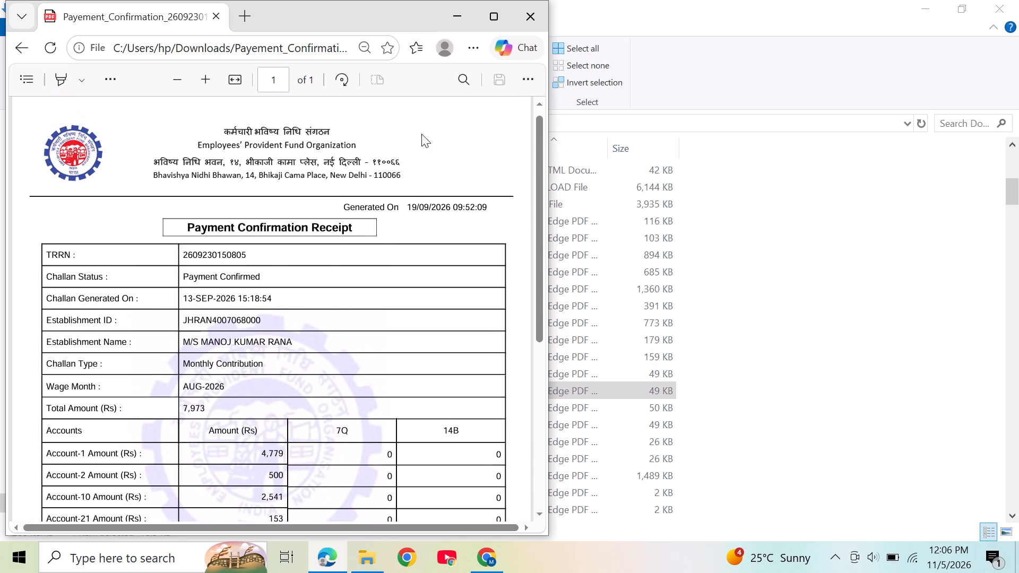
{"action": "left_click", "coordinate": [530, 14]}
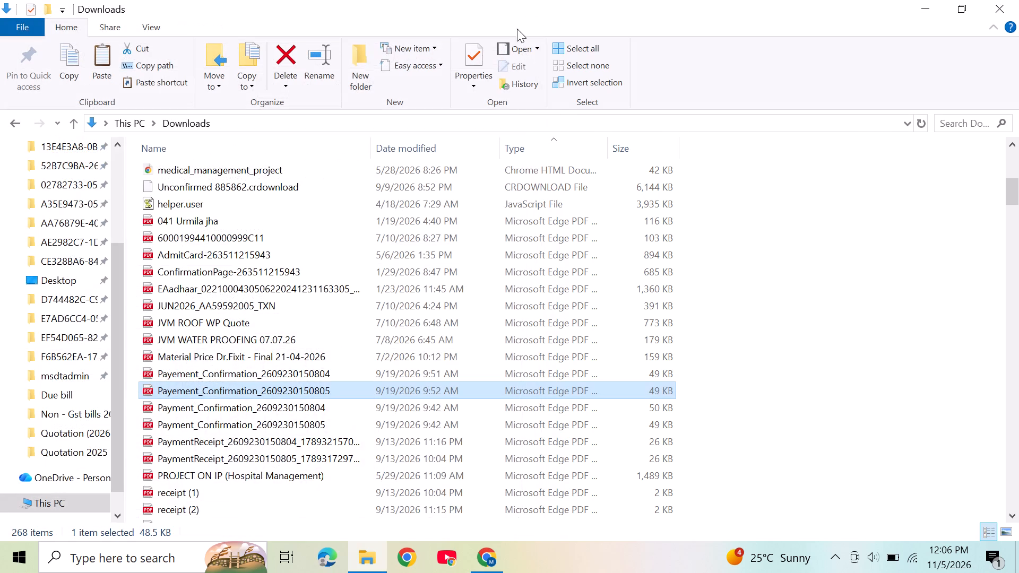
{"action": "double_click", "coordinate": [263, 413]}
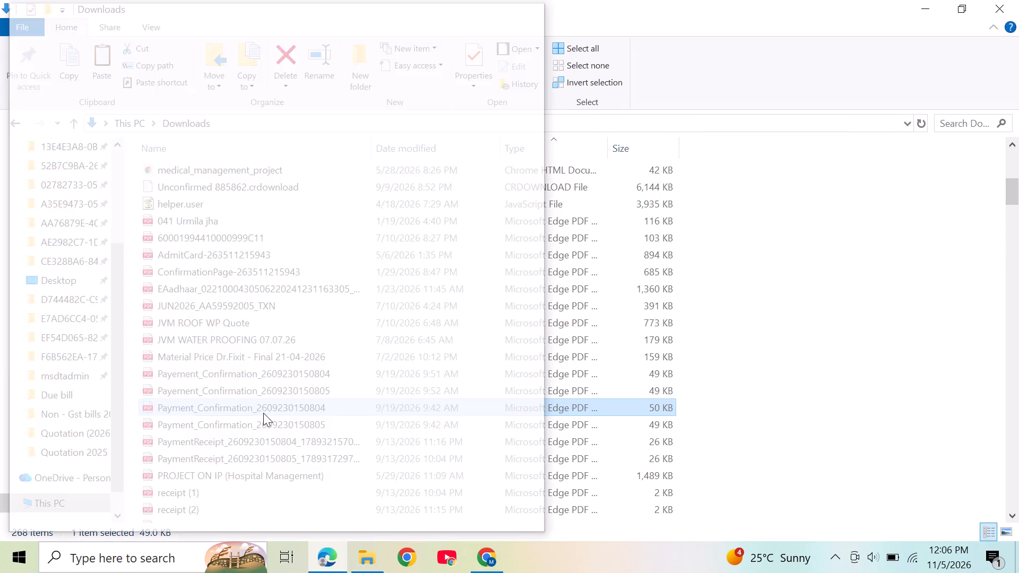
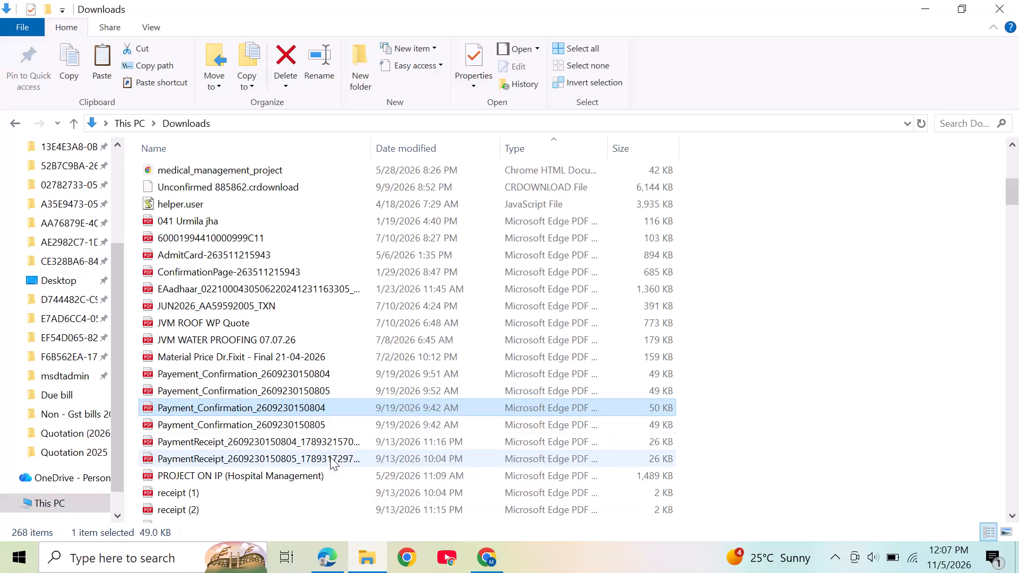
Open the PDF receipt (1) from Downloads, check which challan its TRRN details cover, and close it.
{"action": "scroll", "coordinate": [330, 457], "scroll_direction": "down", "scroll_amount": 1}
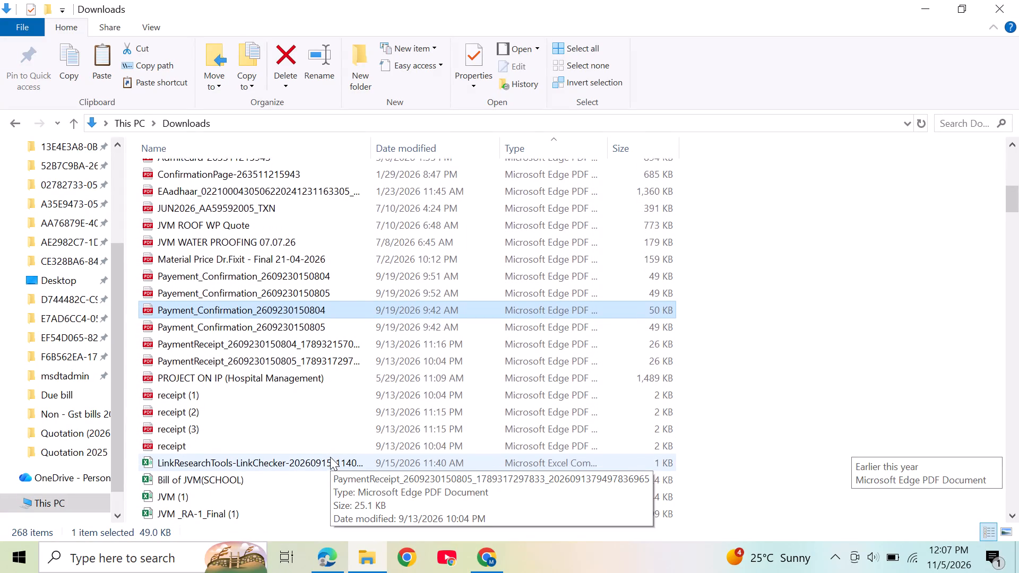
{"action": "scroll", "coordinate": [330, 457], "scroll_direction": "down", "scroll_amount": 1}
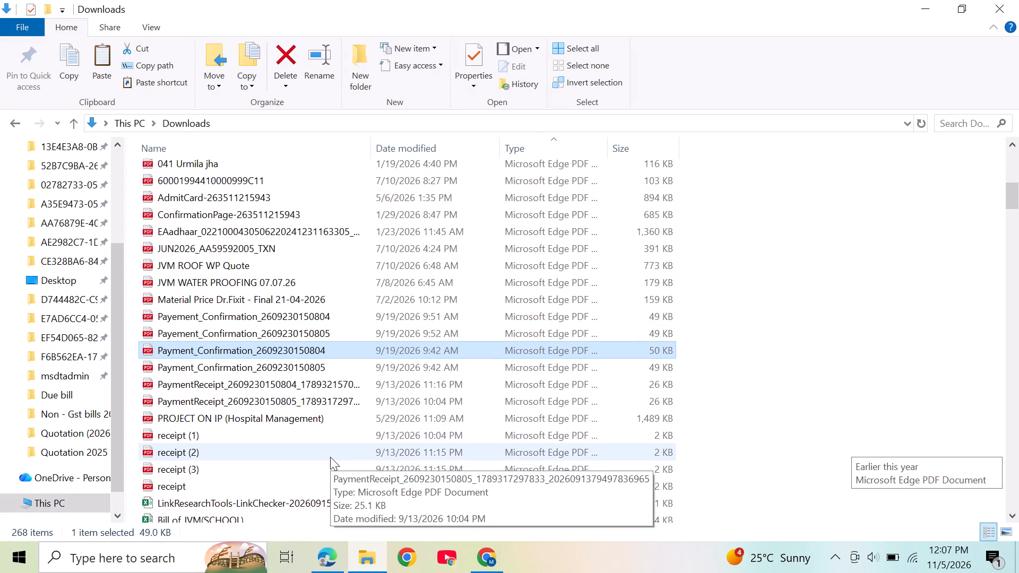
{"action": "scroll", "coordinate": [330, 457], "scroll_direction": "down", "scroll_amount": 1}
{"action": "double_click", "coordinate": [330, 457]}
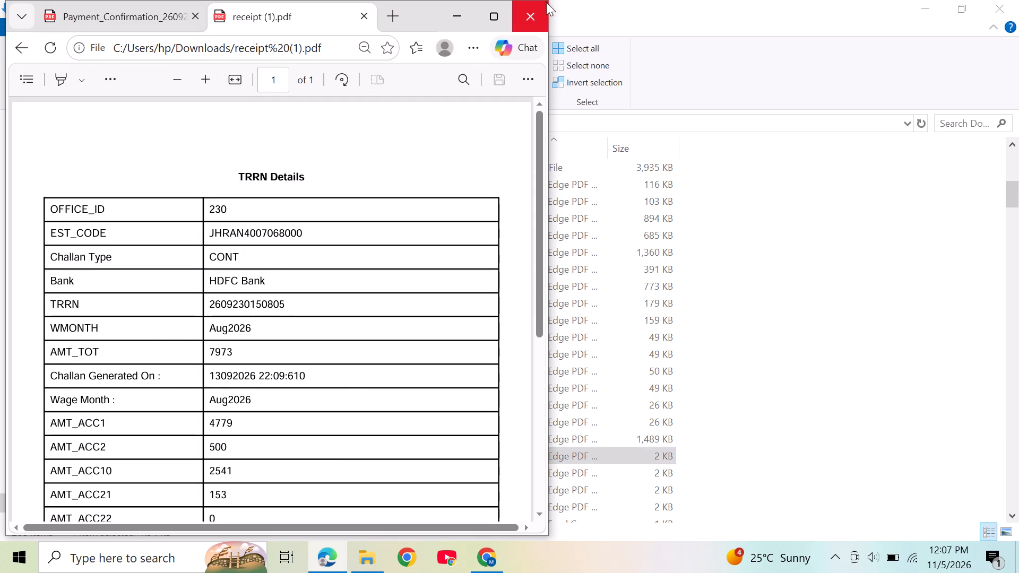
{"action": "left_click", "coordinate": [529, 6]}
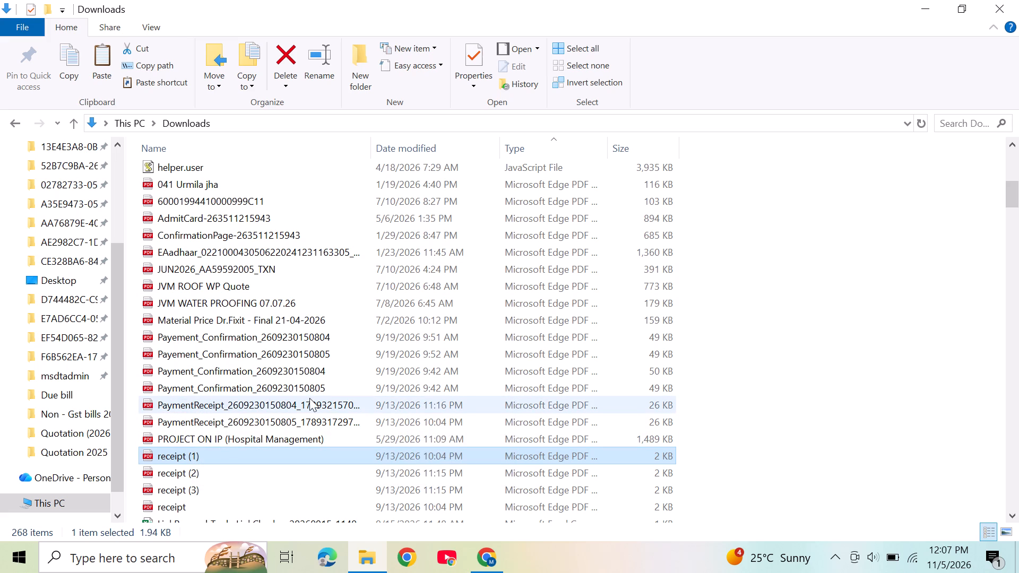
{"action": "scroll", "coordinate": [273, 378], "scroll_direction": "up", "scroll_amount": 8}
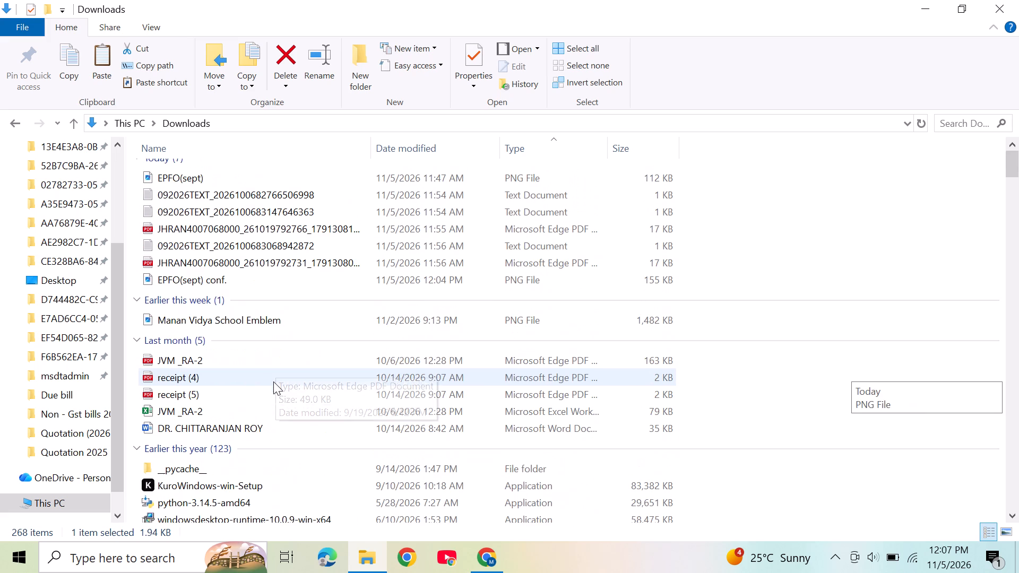
{"action": "scroll", "coordinate": [273, 381], "scroll_direction": "down", "scroll_amount": 7}
{"action": "scroll", "coordinate": [273, 381], "scroll_direction": "up", "scroll_amount": 8}
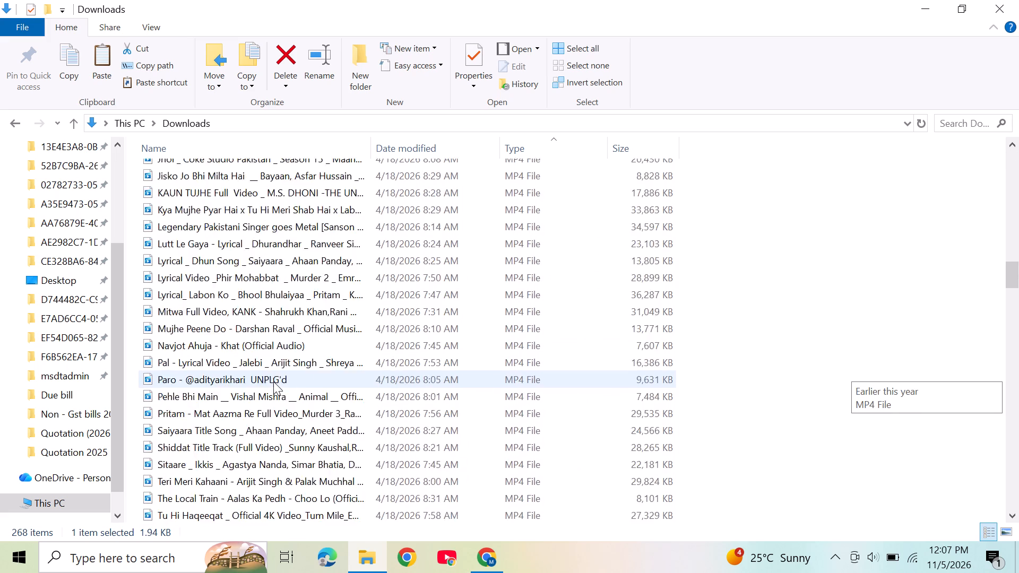
{"action": "scroll", "coordinate": [273, 381], "scroll_direction": "up", "scroll_amount": 16}
{"action": "scroll", "coordinate": [273, 381], "scroll_direction": "down", "scroll_amount": 2}
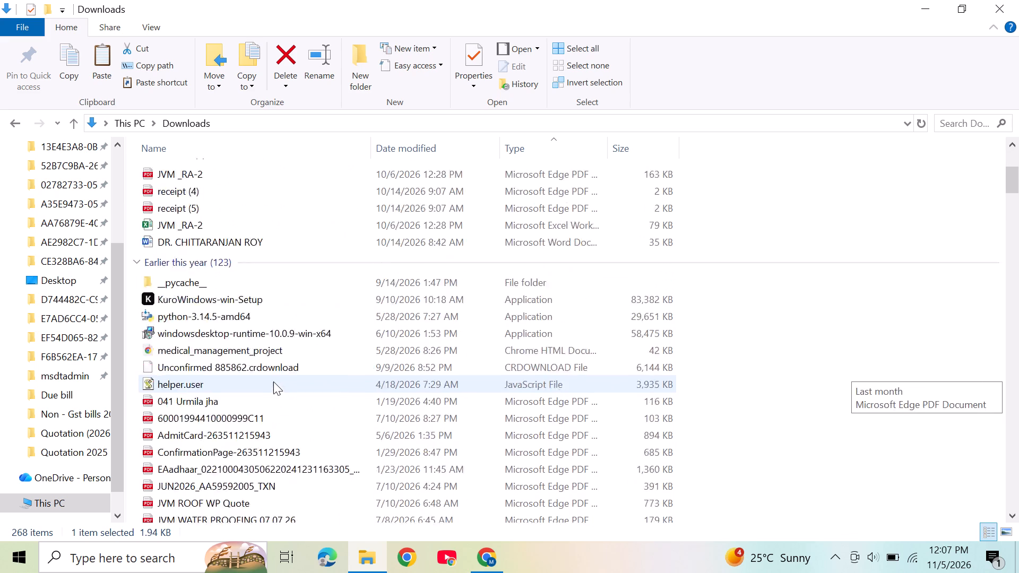
{"action": "scroll", "coordinate": [273, 381], "scroll_direction": "down", "scroll_amount": 4}
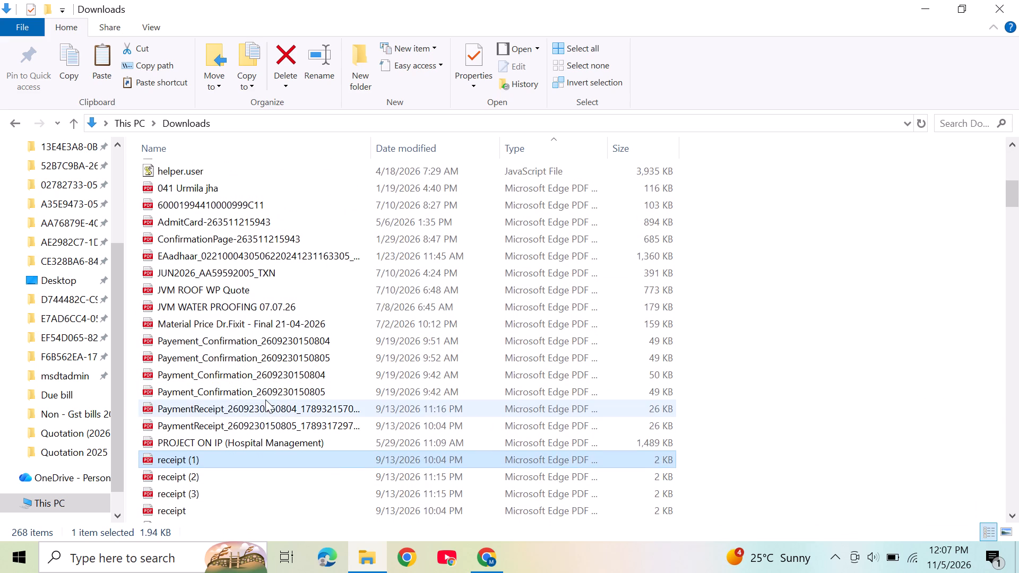
{"action": "double_click", "coordinate": [265, 400]}
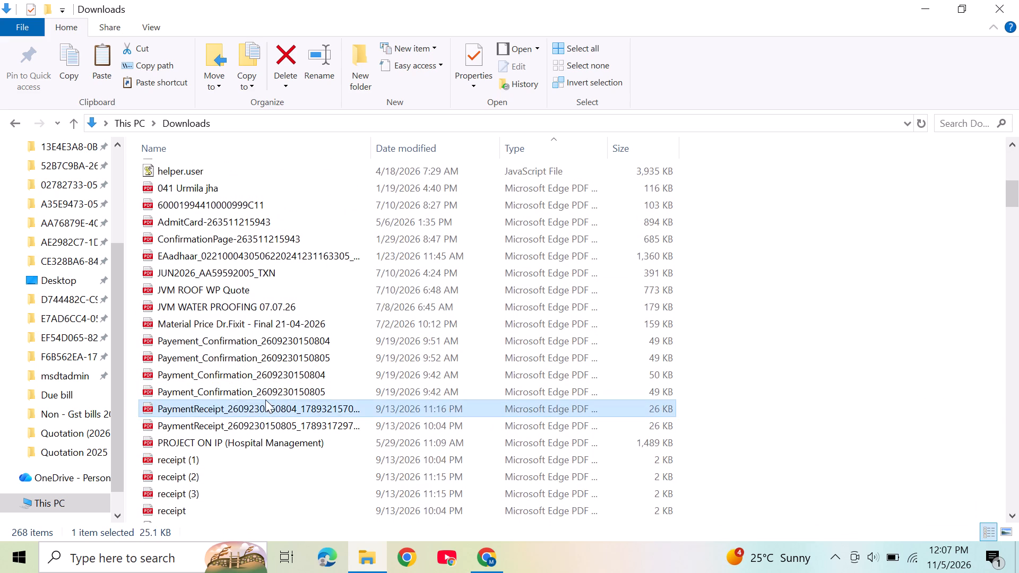
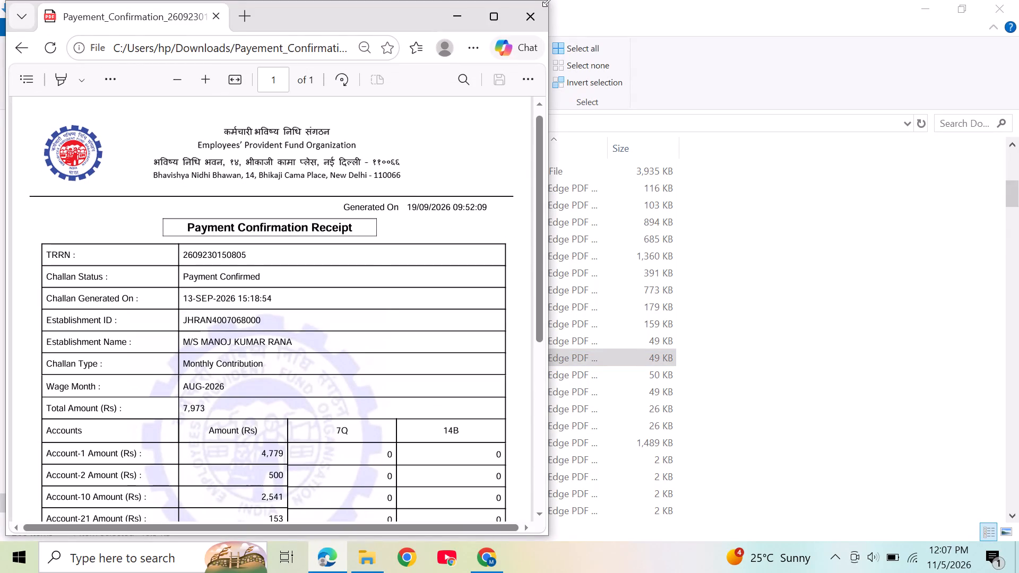
{"action": "left_click", "coordinate": [534, 13]}
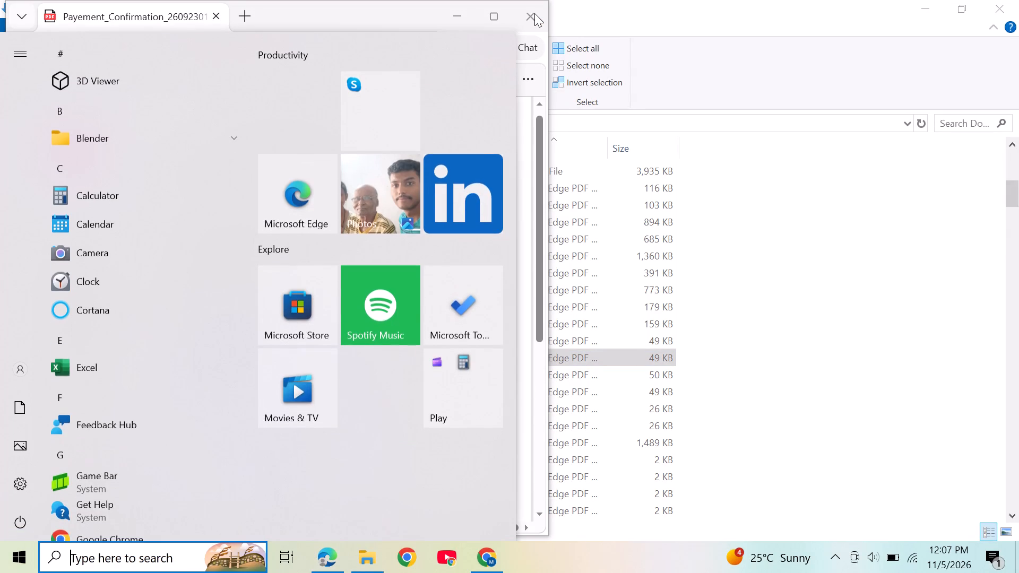
{"action": "left_click", "coordinate": [534, 14]}
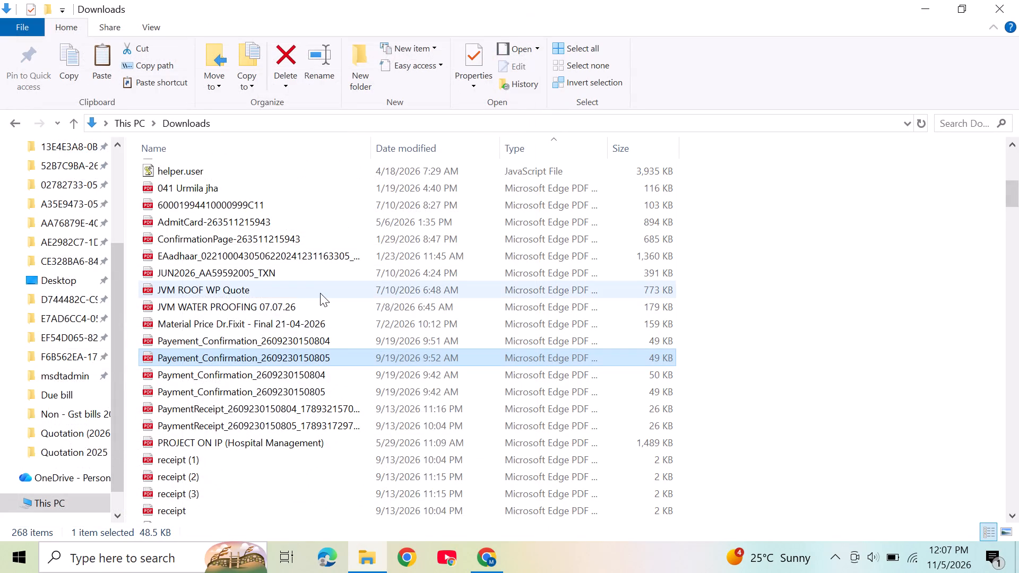
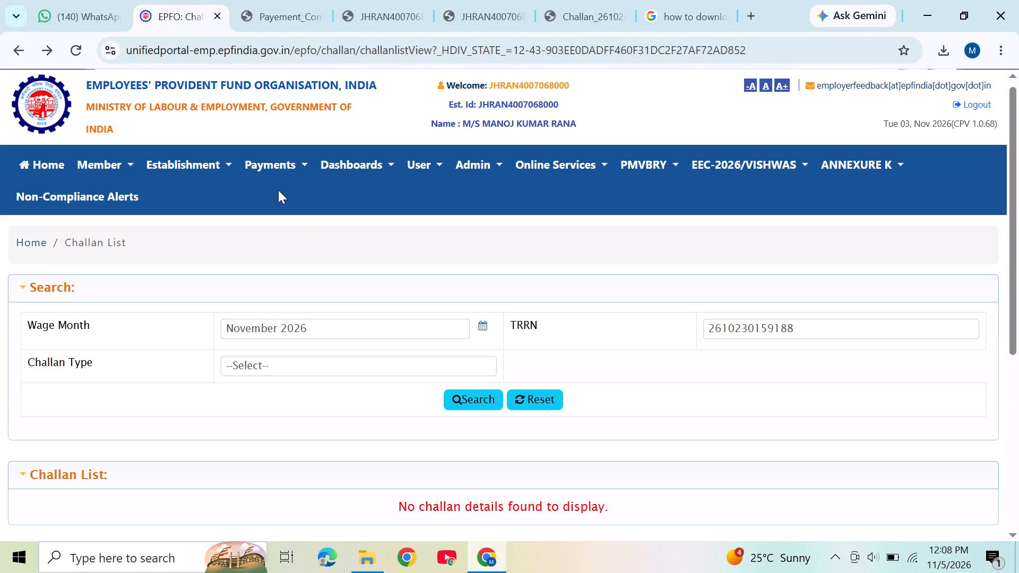
Open the payment receipt for the SEP-2026 challan from the return challans' Recent Challans List, and close its tab.
{"action": "left_click", "coordinate": [283, 183]}
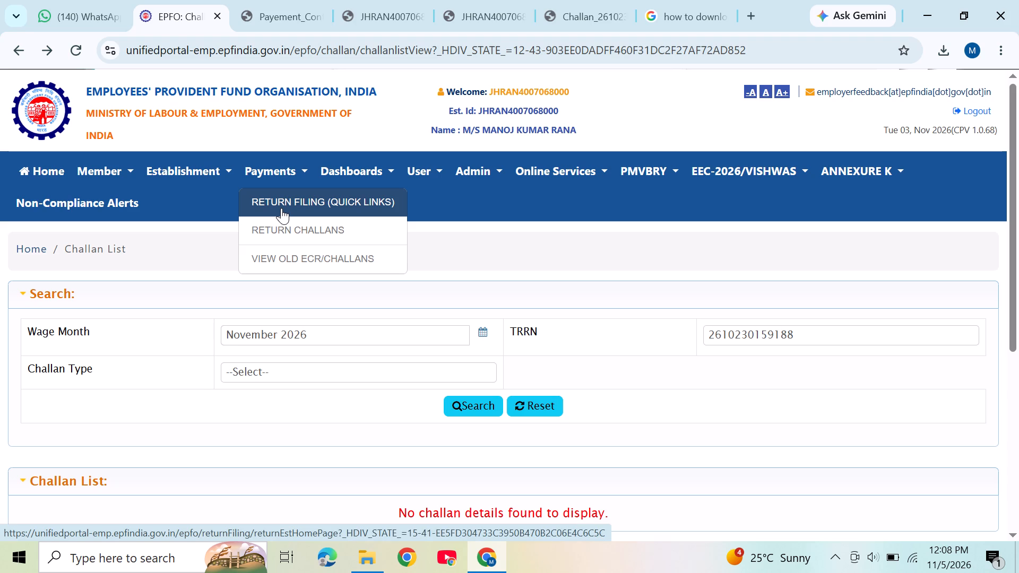
{"action": "left_click", "coordinate": [281, 208]}
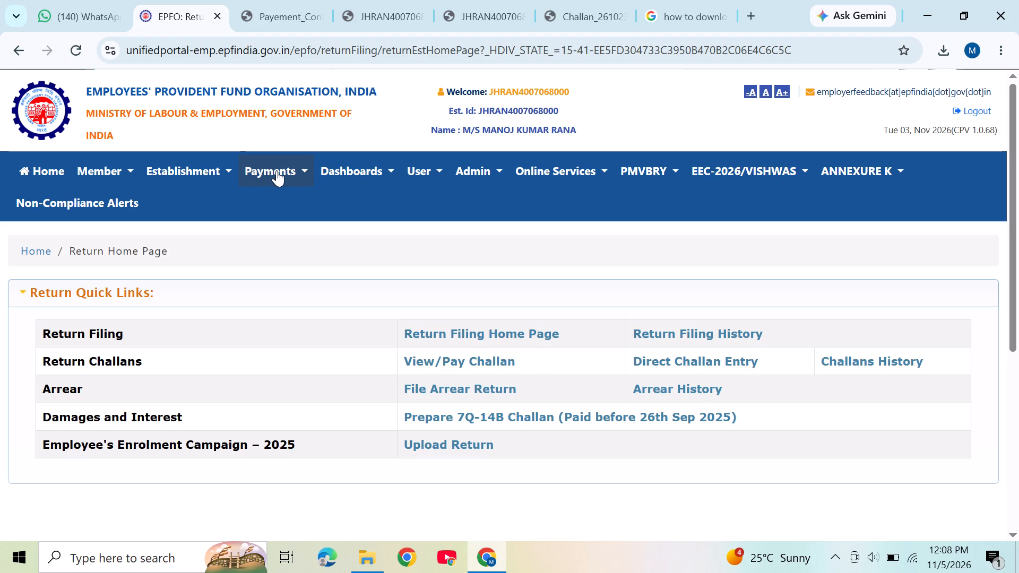
{"action": "left_click", "coordinate": [277, 174]}
{"action": "left_click", "coordinate": [291, 231]}
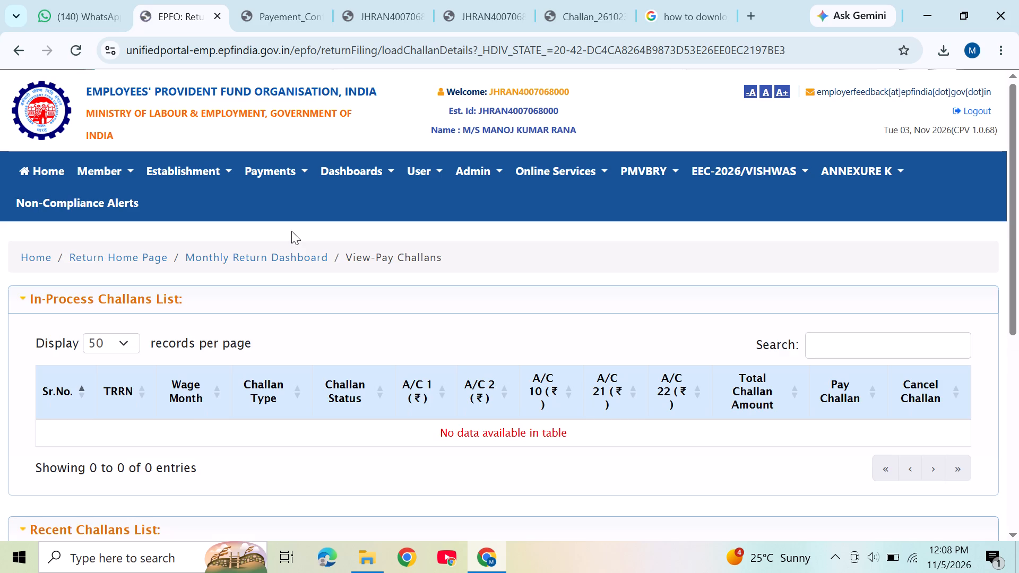
{"action": "scroll", "coordinate": [488, 464], "scroll_direction": "down", "scroll_amount": 5}
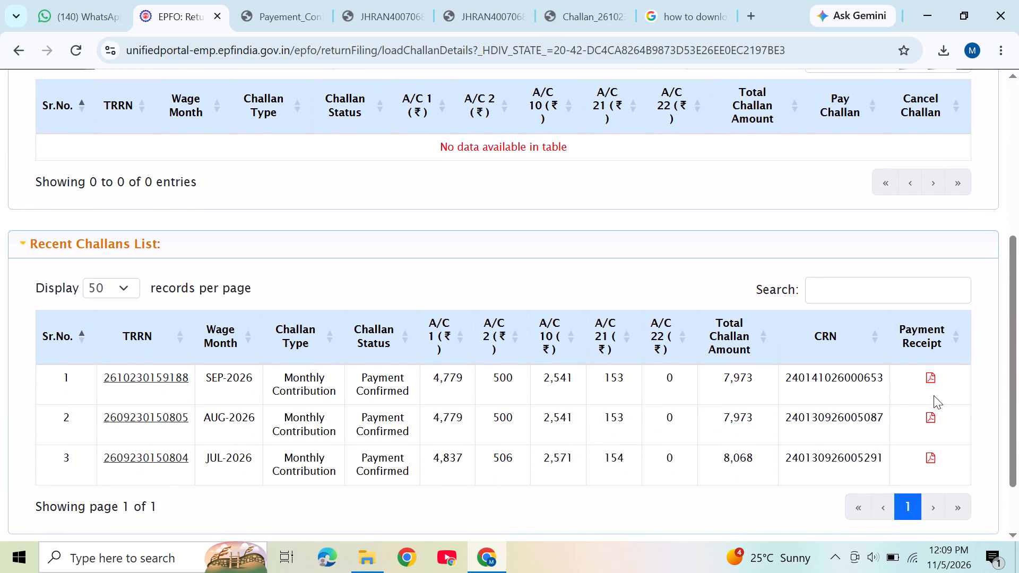
{"action": "left_click", "coordinate": [927, 383]}
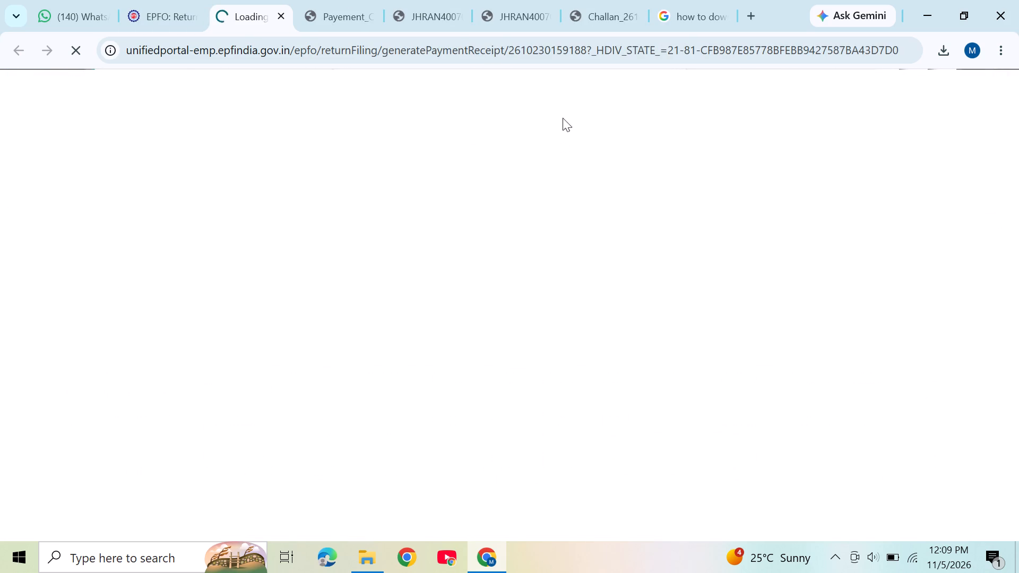
{"action": "left_click", "coordinate": [280, 16]}
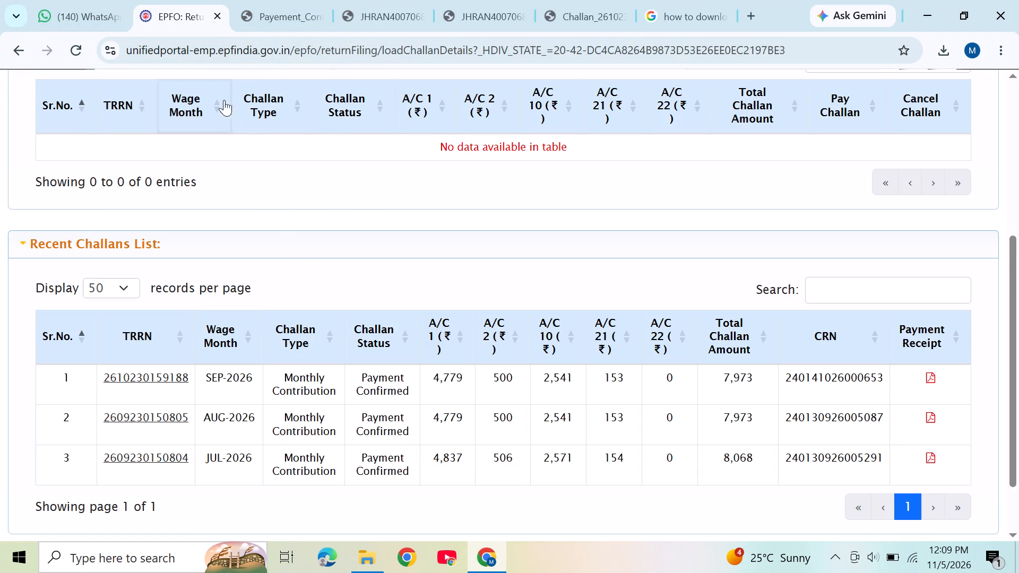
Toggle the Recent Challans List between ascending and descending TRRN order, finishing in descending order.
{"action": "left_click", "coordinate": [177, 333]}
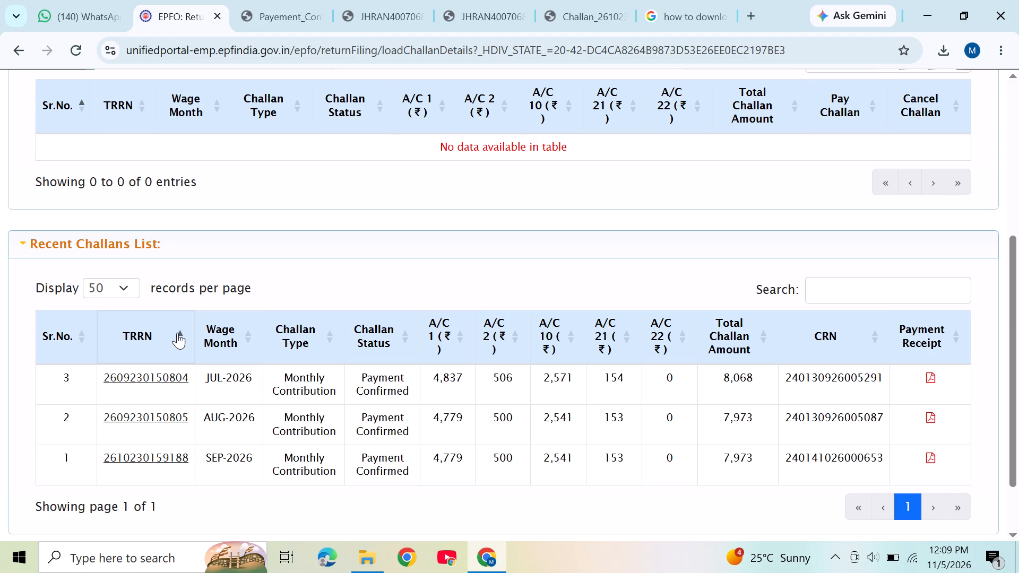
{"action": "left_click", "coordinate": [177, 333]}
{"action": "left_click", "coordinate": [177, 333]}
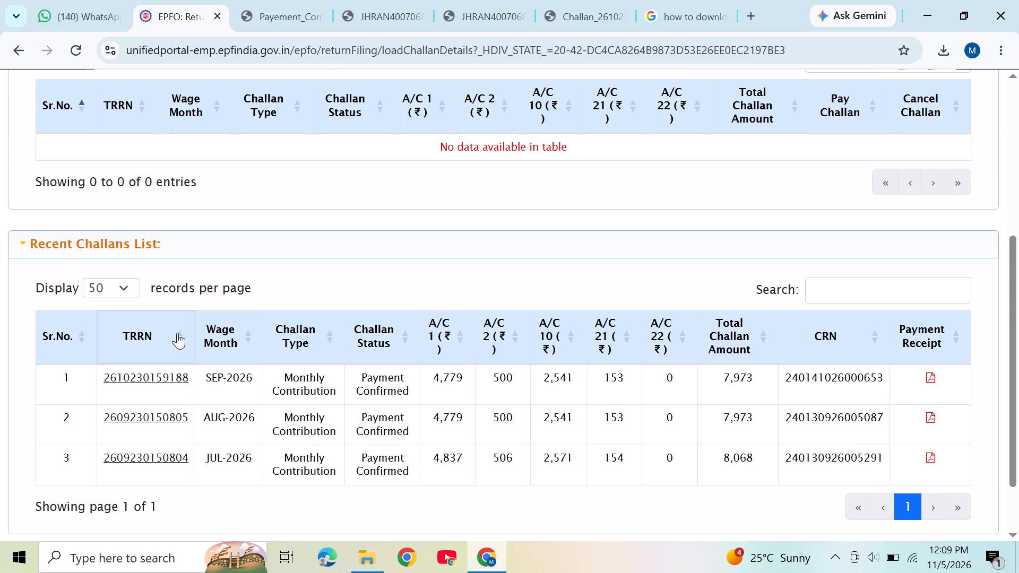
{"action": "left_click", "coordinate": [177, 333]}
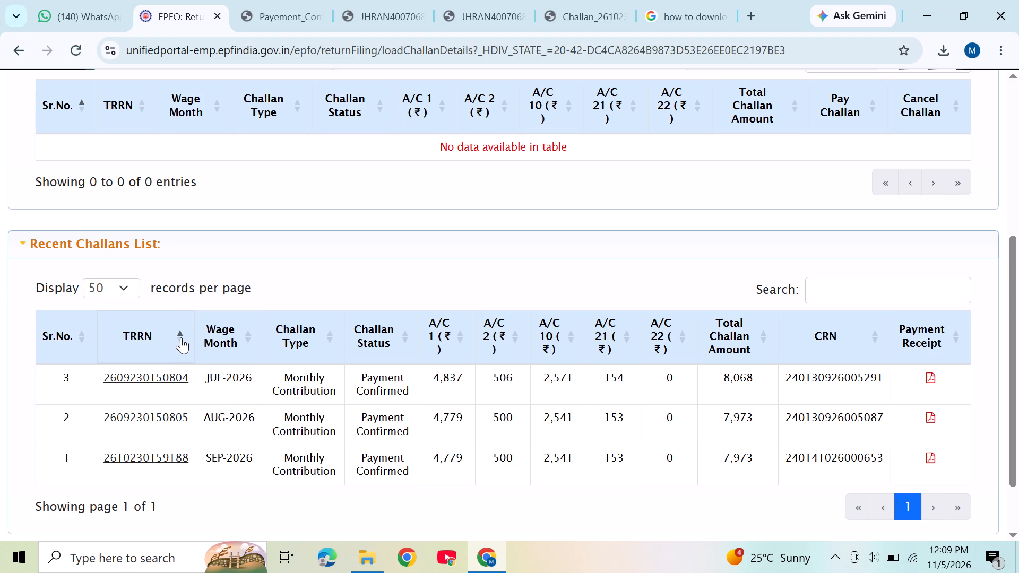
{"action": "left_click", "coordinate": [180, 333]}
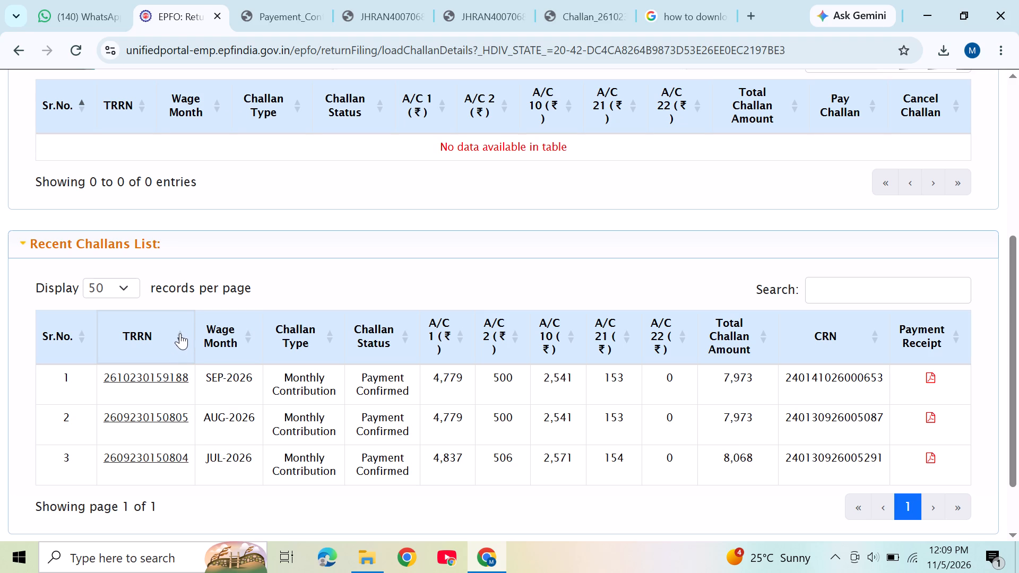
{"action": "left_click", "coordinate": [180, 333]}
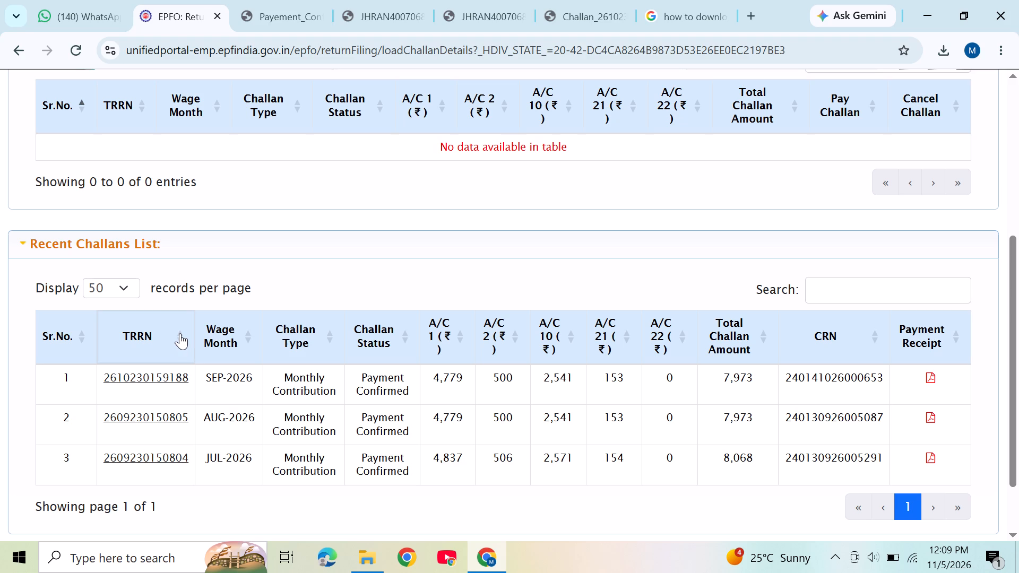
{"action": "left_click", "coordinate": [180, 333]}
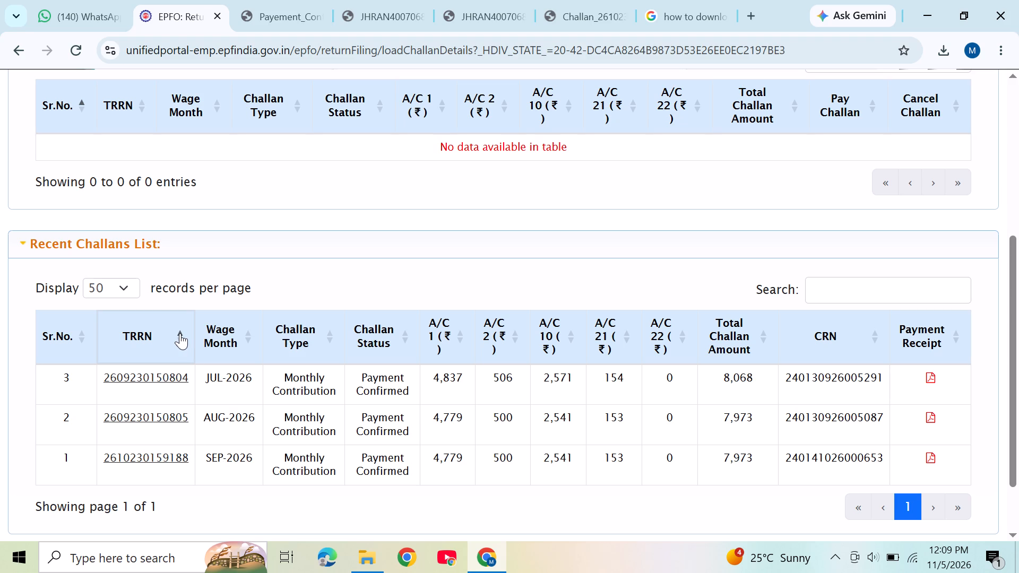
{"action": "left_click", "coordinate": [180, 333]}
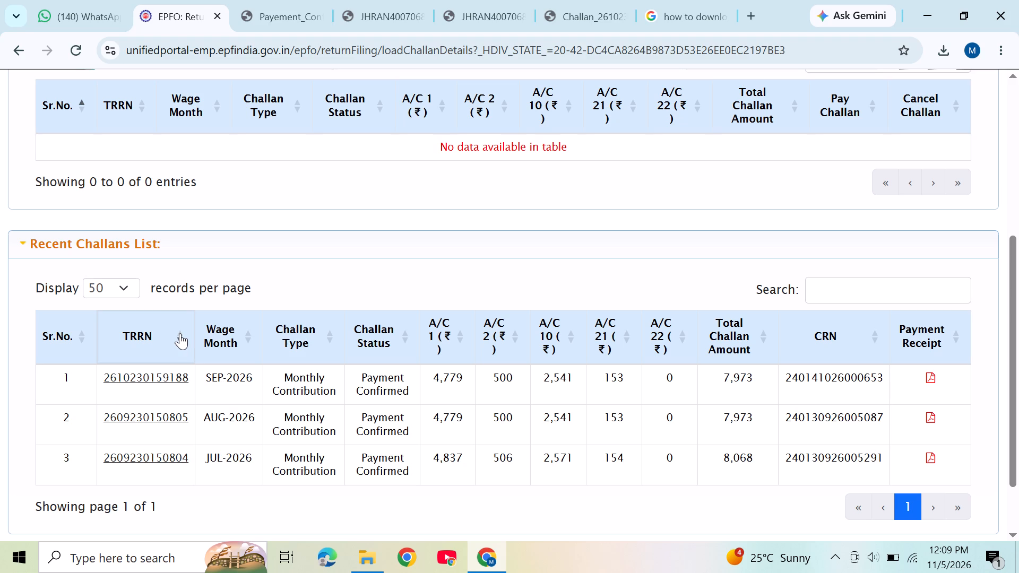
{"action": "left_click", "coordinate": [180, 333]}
Open the Prepare 7Q-14B Challan page from the return filing quick links to check for due damages.
{"action": "scroll", "coordinate": [214, 161], "scroll_direction": "up", "scroll_amount": 5}
{"action": "left_click", "coordinate": [282, 159]}
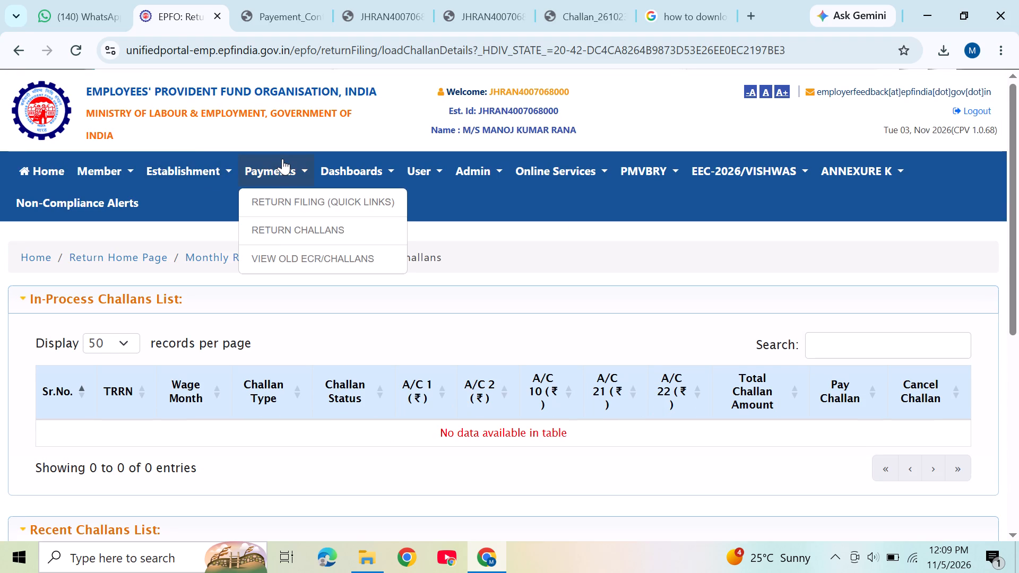
{"action": "left_click", "coordinate": [368, 205]}
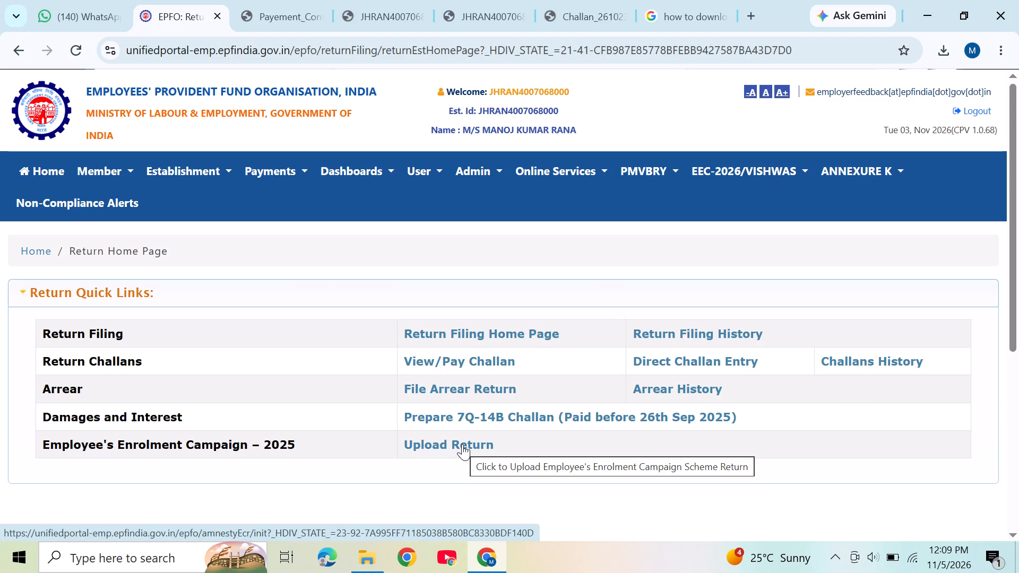
{"action": "left_click", "coordinate": [487, 418]}
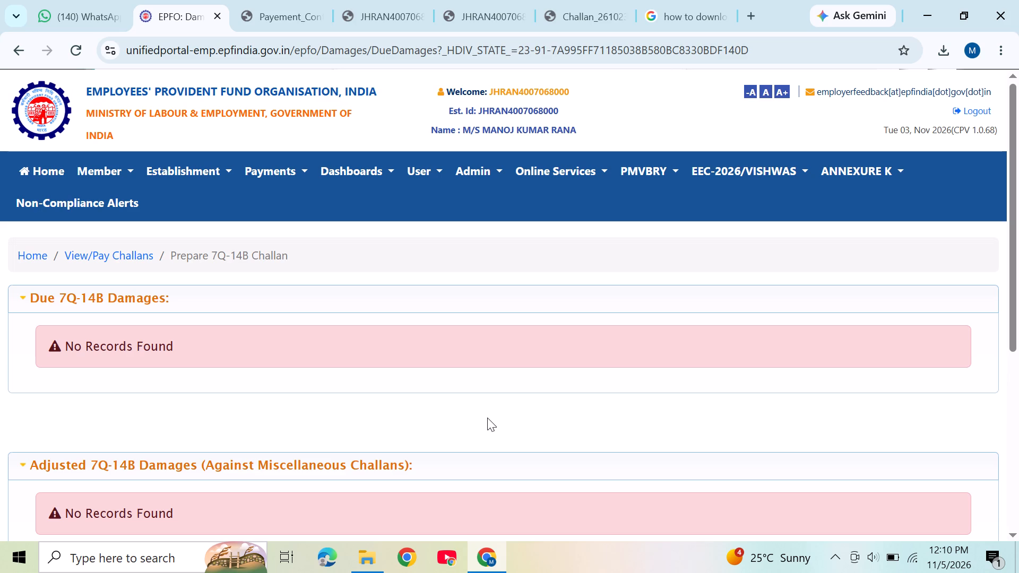
Search the Challans History for wage month September 2026 and check the listed challan for a receipt.
{"action": "left_click", "coordinate": [261, 181]}
{"action": "left_click", "coordinate": [298, 198]}
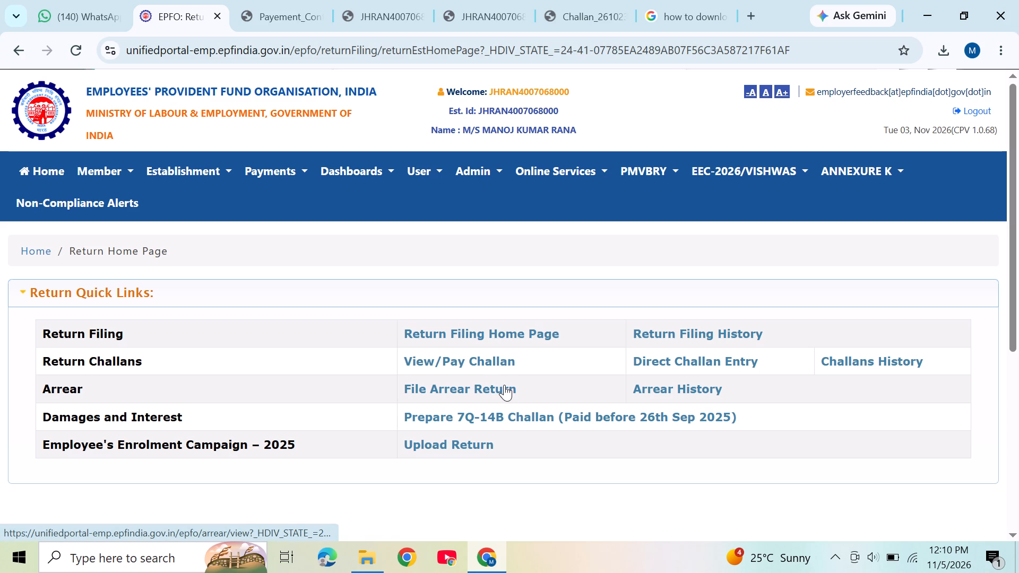
{"action": "left_click", "coordinate": [885, 358]}
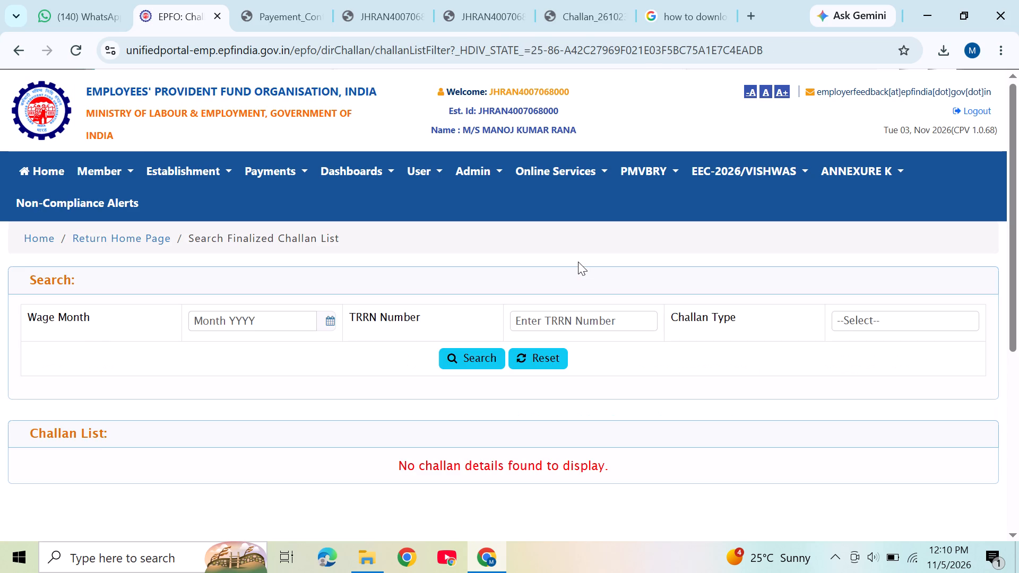
{"action": "left_click", "coordinate": [329, 322]}
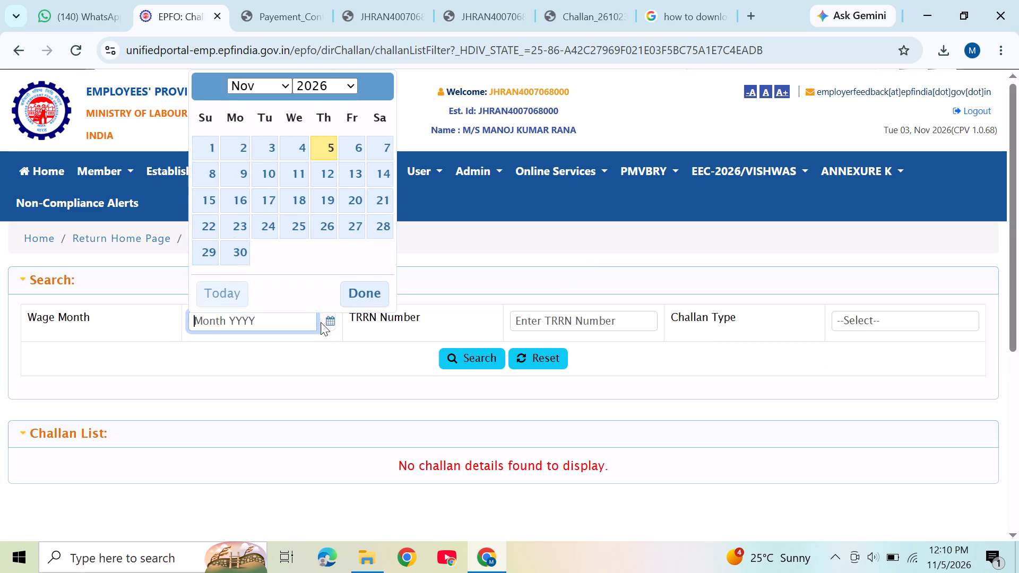
{"action": "left_click", "coordinate": [276, 89]}
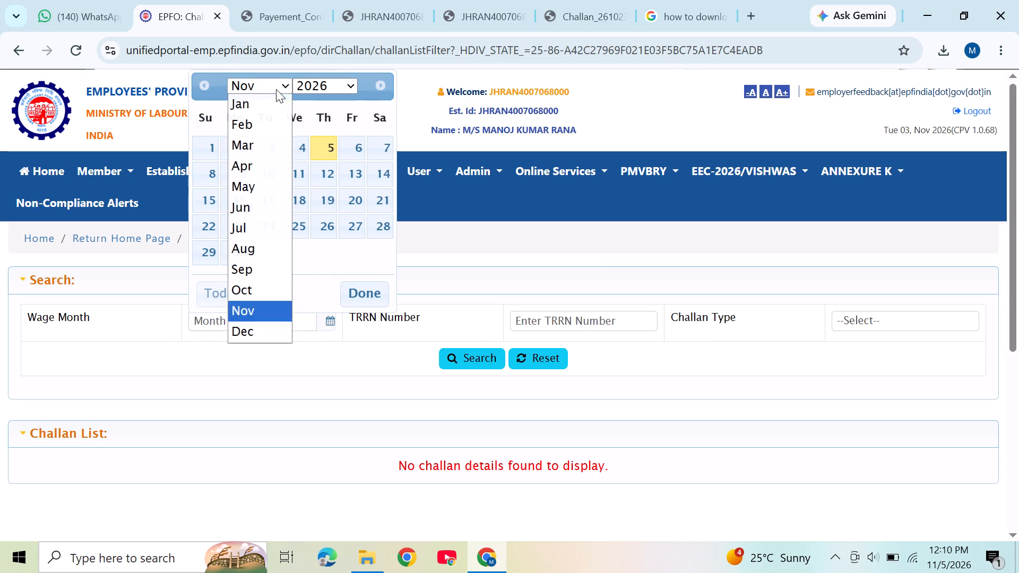
{"action": "left_click", "coordinate": [250, 262]}
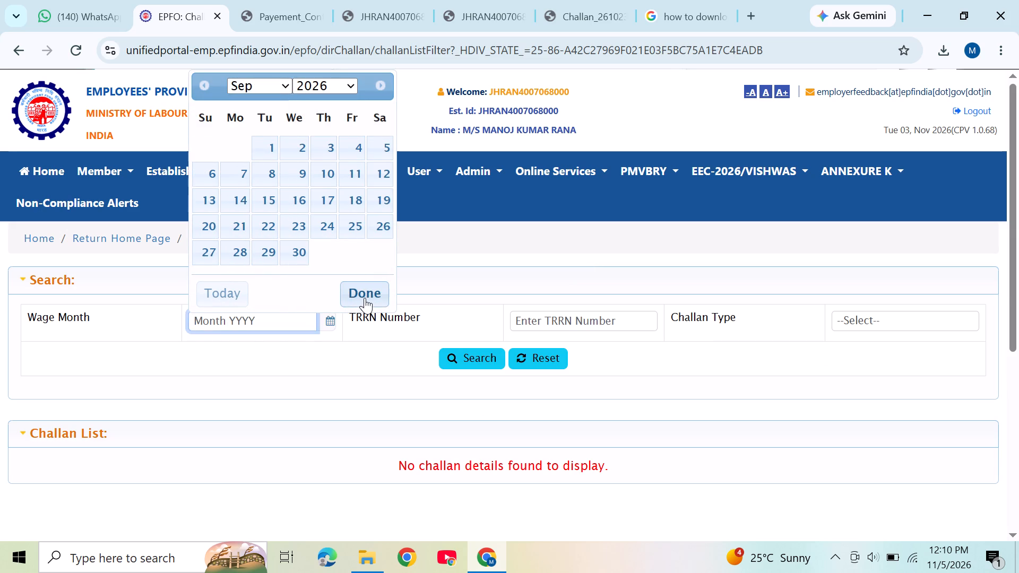
{"action": "left_click", "coordinate": [365, 298]}
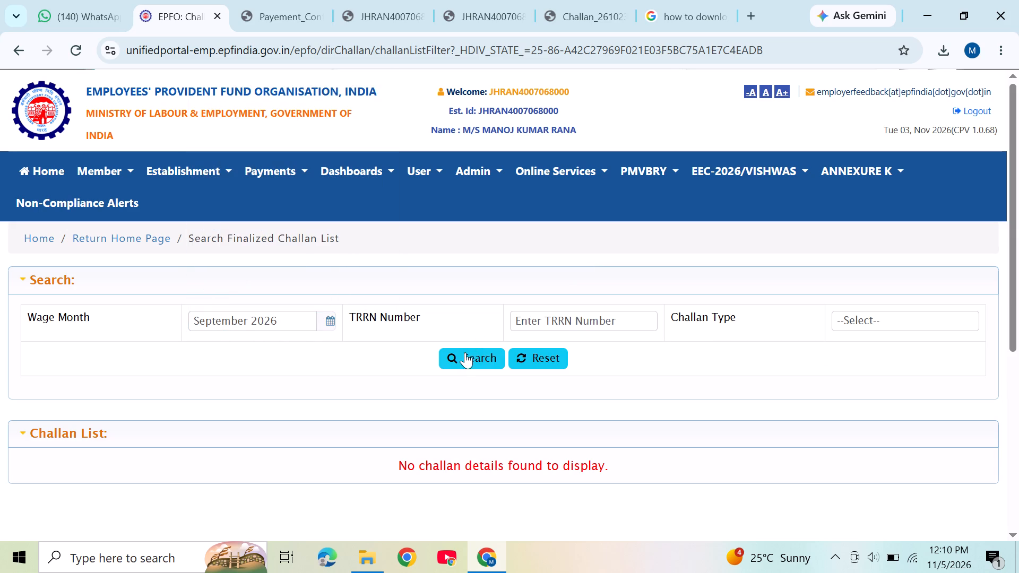
{"action": "left_click", "coordinate": [465, 354]}
{"action": "scroll", "coordinate": [465, 354], "scroll_direction": "down", "scroll_amount": 3}
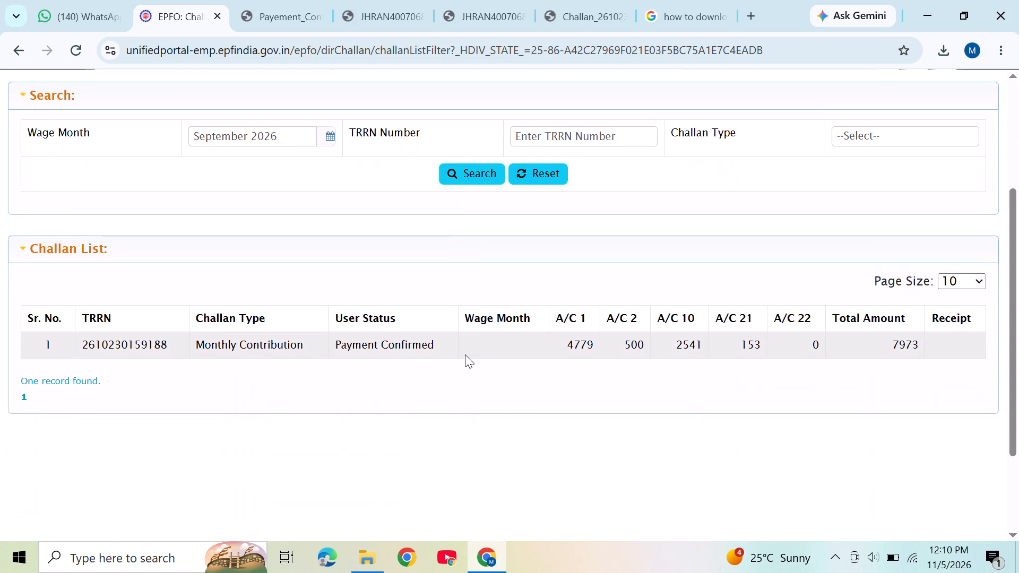
{"action": "scroll", "coordinate": [465, 354], "scroll_direction": "left", "scroll_amount": 4}
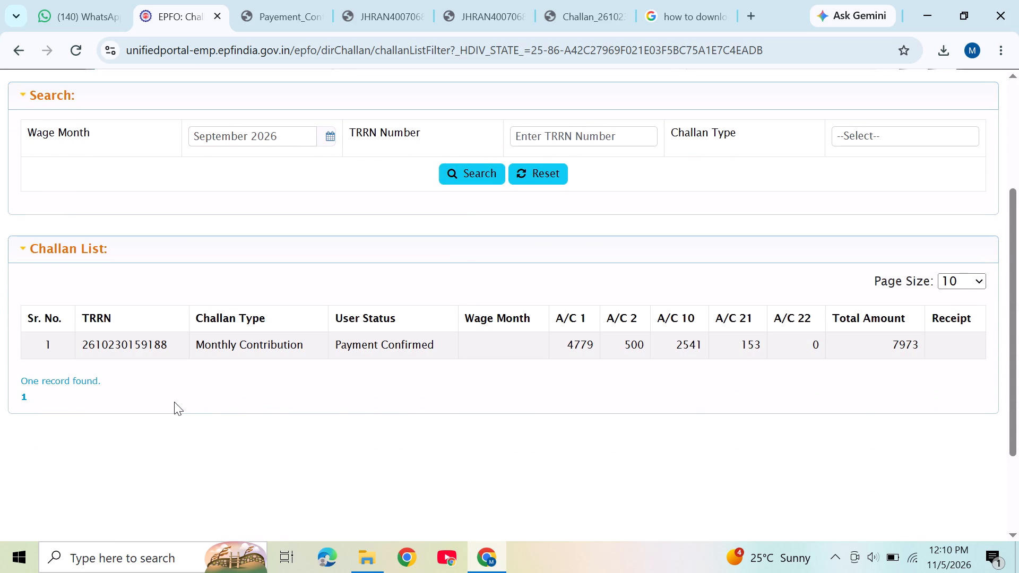